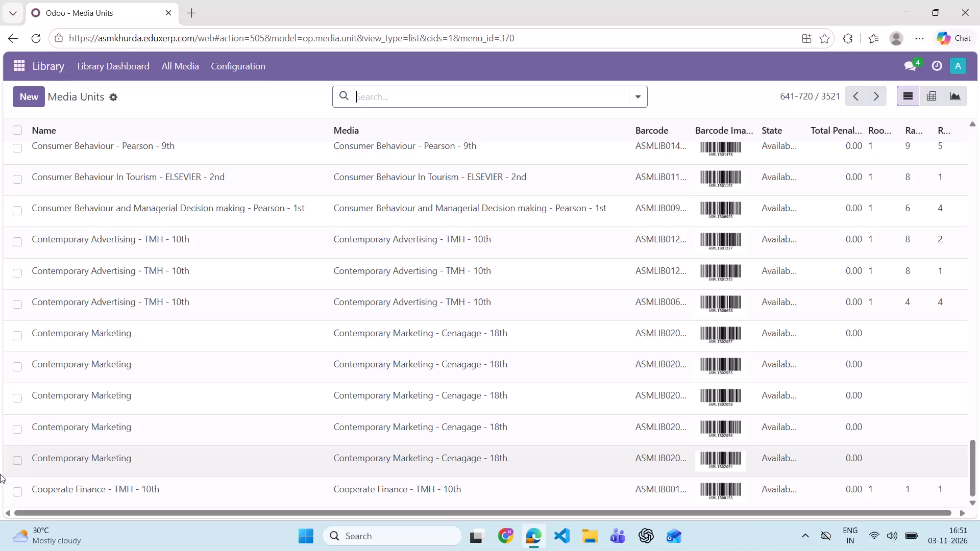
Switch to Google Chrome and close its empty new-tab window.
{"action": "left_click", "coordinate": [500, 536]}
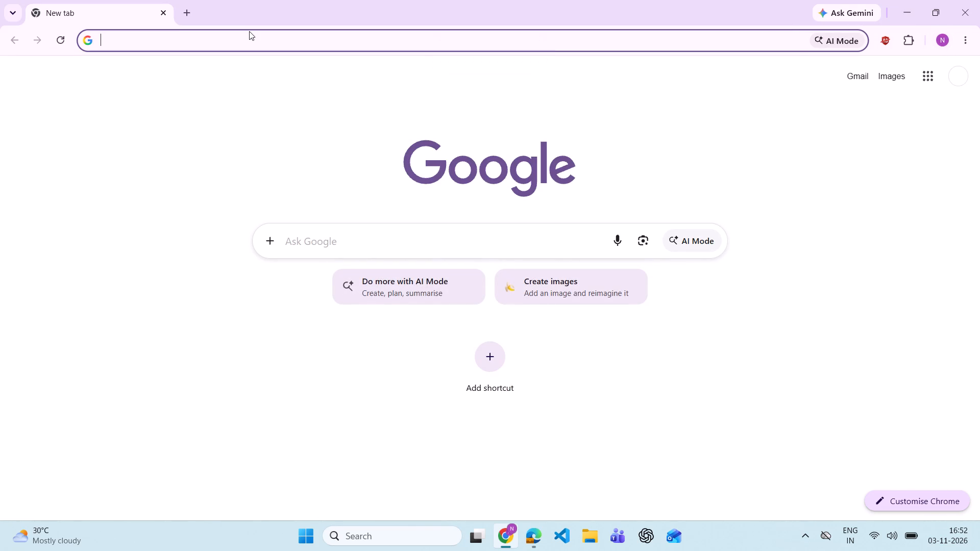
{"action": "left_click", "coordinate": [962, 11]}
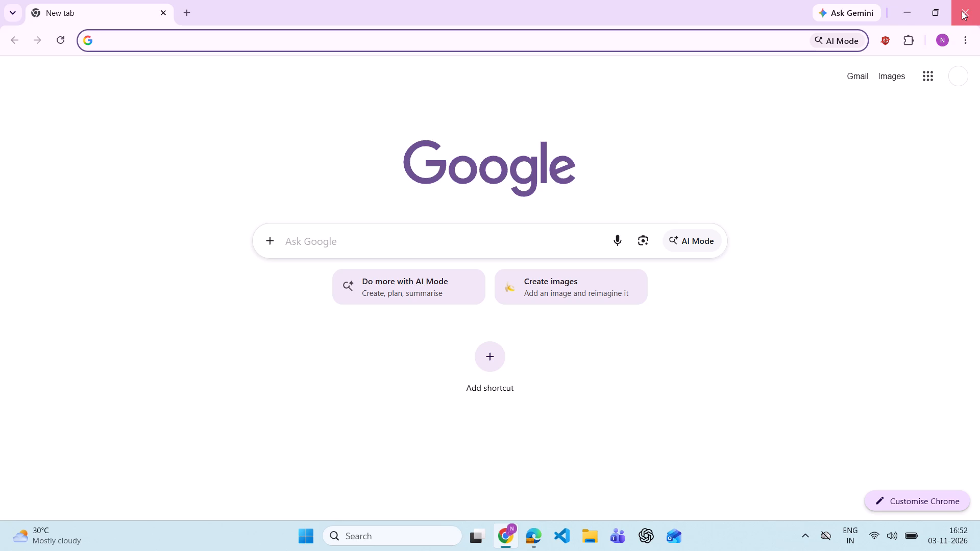
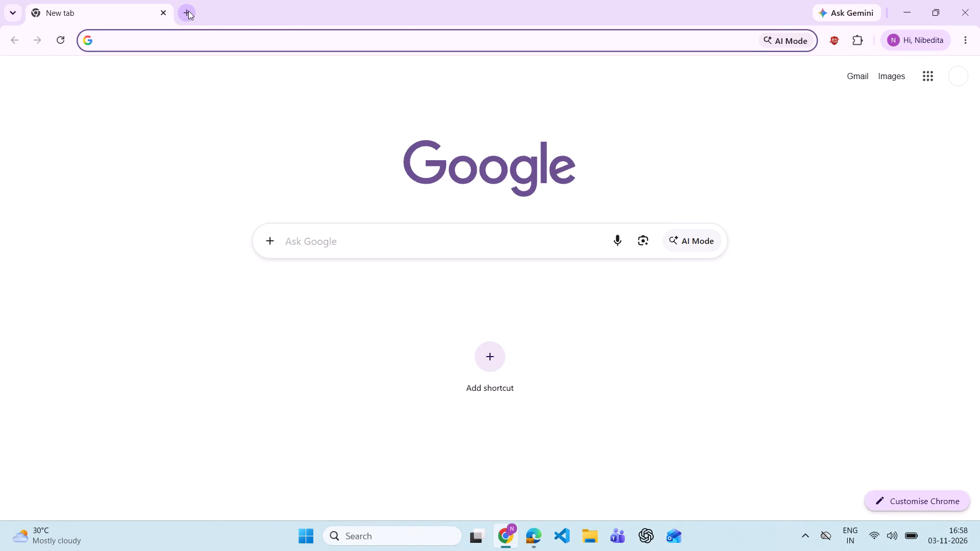
Check the recently closed tabs in the browsing history, and close the empty new-tab window.
{"action": "left_click", "coordinate": [968, 43]}
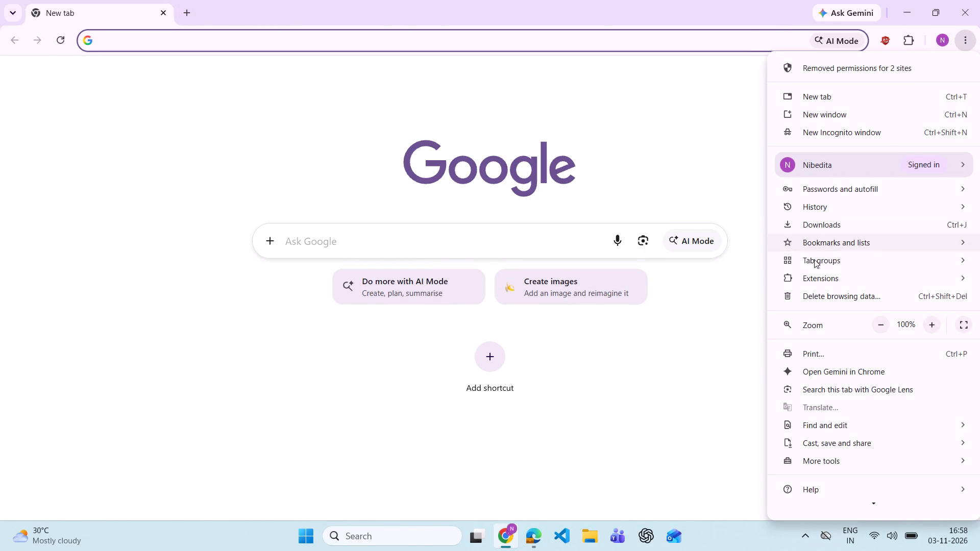
{"action": "left_click", "coordinate": [822, 213]}
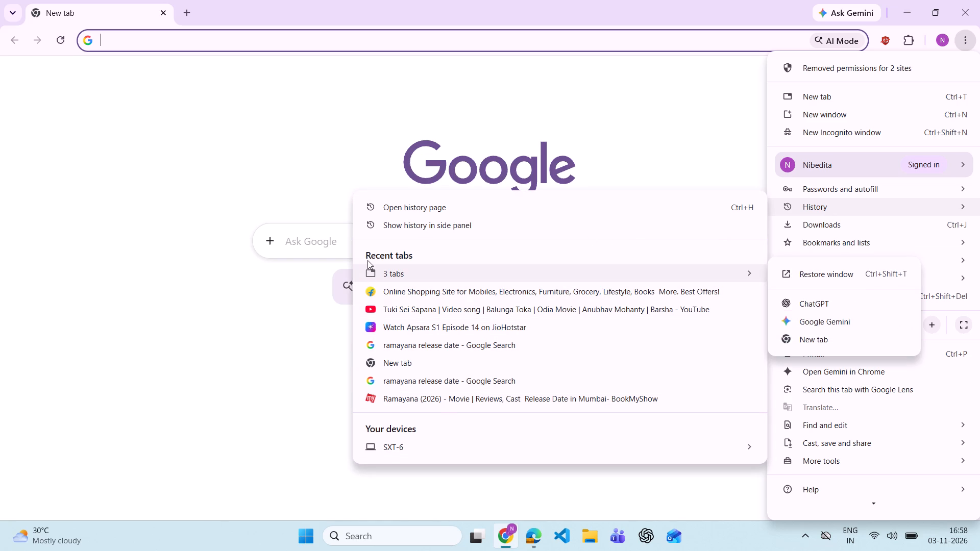
{"action": "left_click", "coordinate": [415, 140]}
{"action": "left_click", "coordinate": [971, 1]}
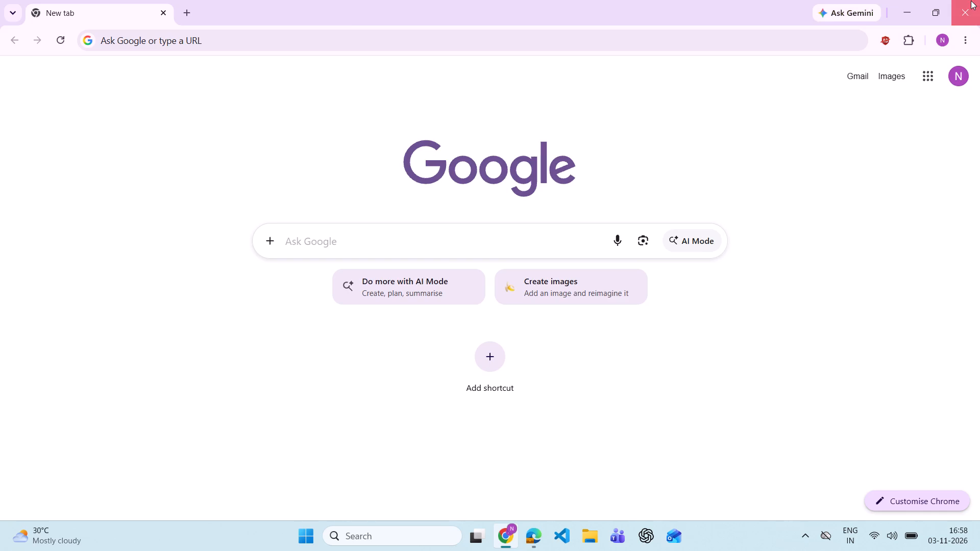
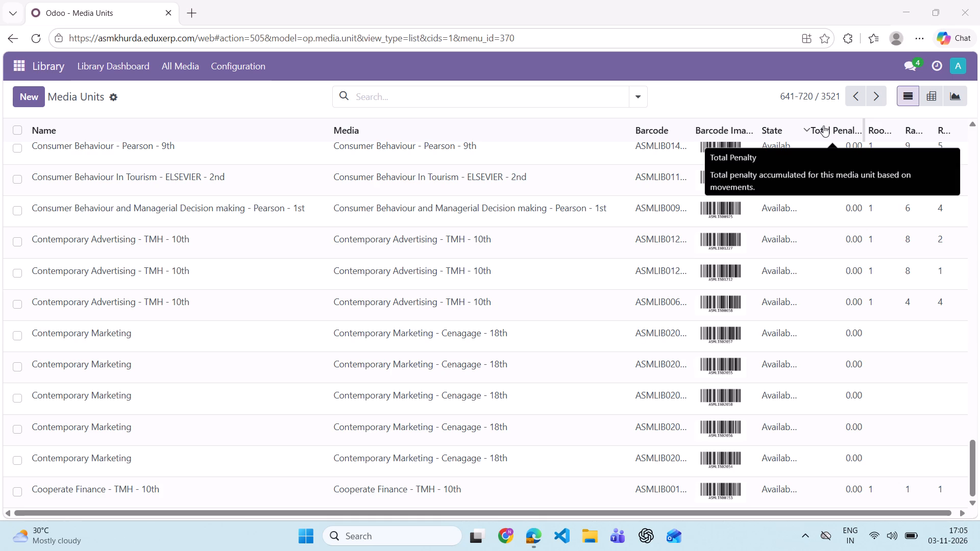
Page forward through the Media Units list to records 801-880 and examine the barcode images back to the first record.
{"action": "left_click", "coordinate": [878, 102]}
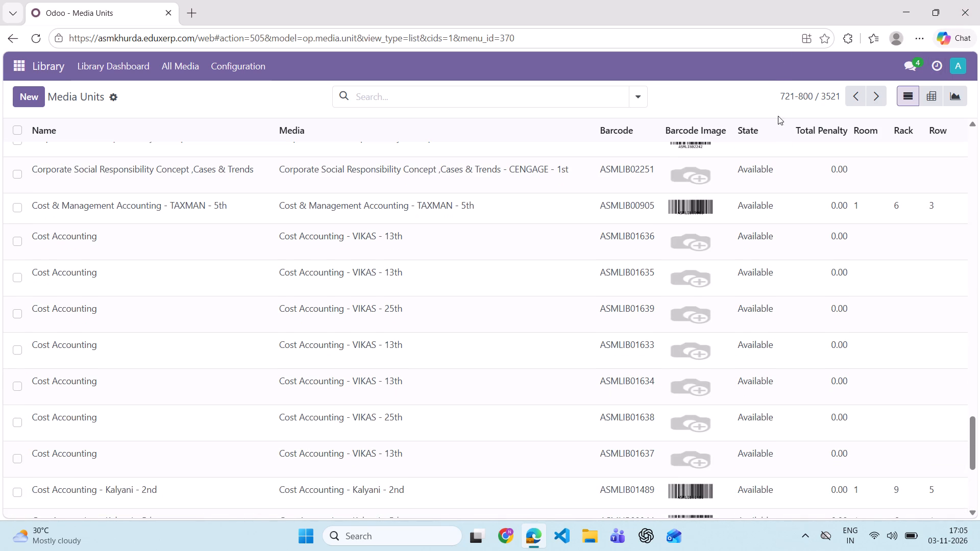
{"action": "scroll", "coordinate": [837, 231], "scroll_direction": "up", "scroll_amount": 10}
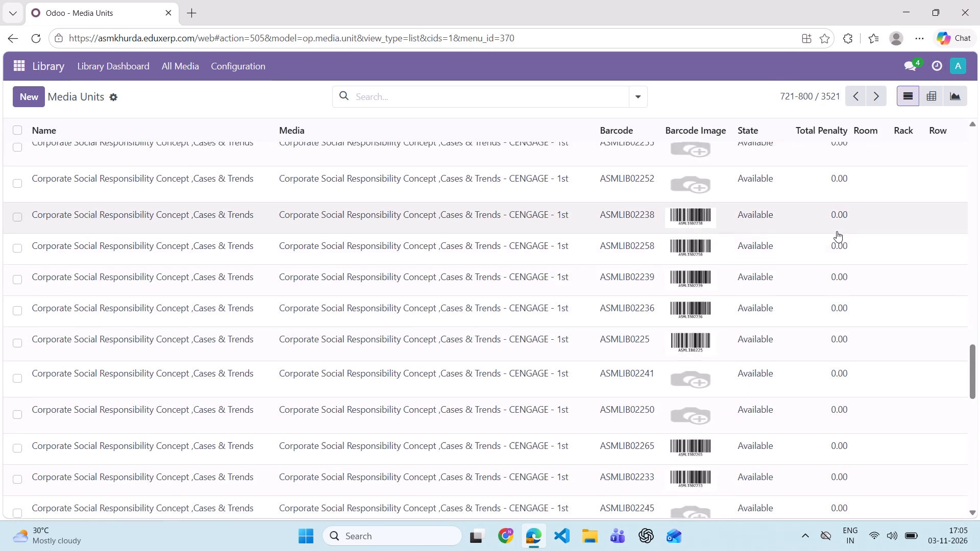
{"action": "scroll", "coordinate": [837, 231], "scroll_direction": "up", "scroll_amount": 2}
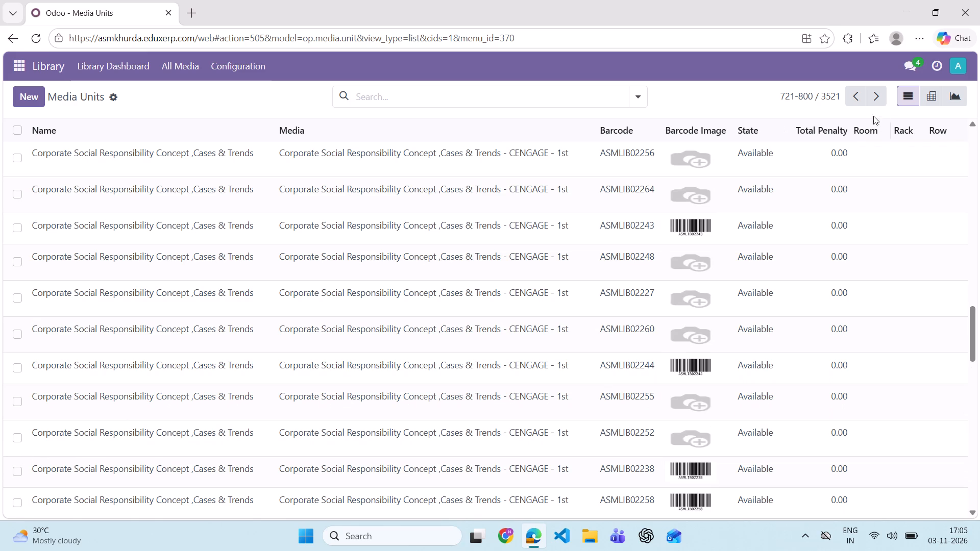
{"action": "left_click", "coordinate": [882, 102]}
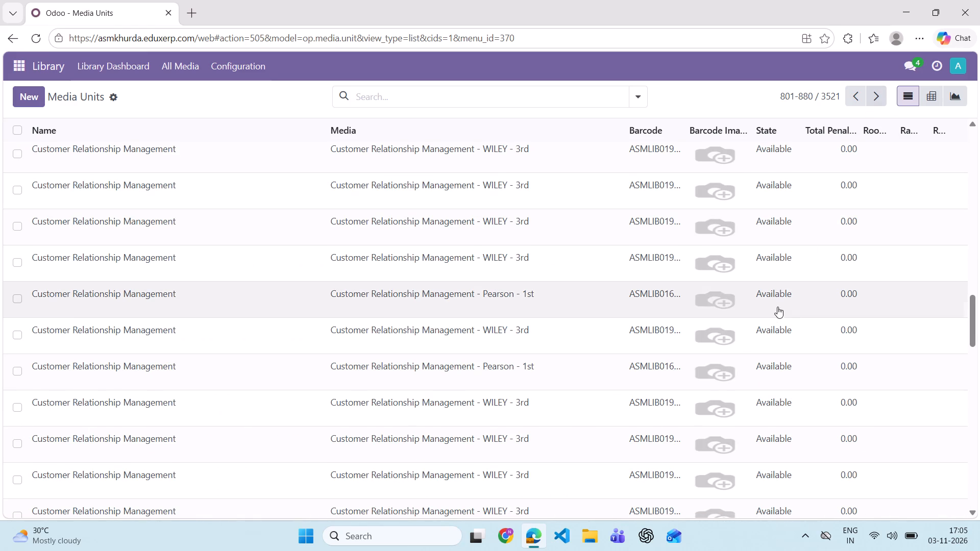
{"action": "scroll", "coordinate": [869, 326], "scroll_direction": "up", "scroll_amount": 11}
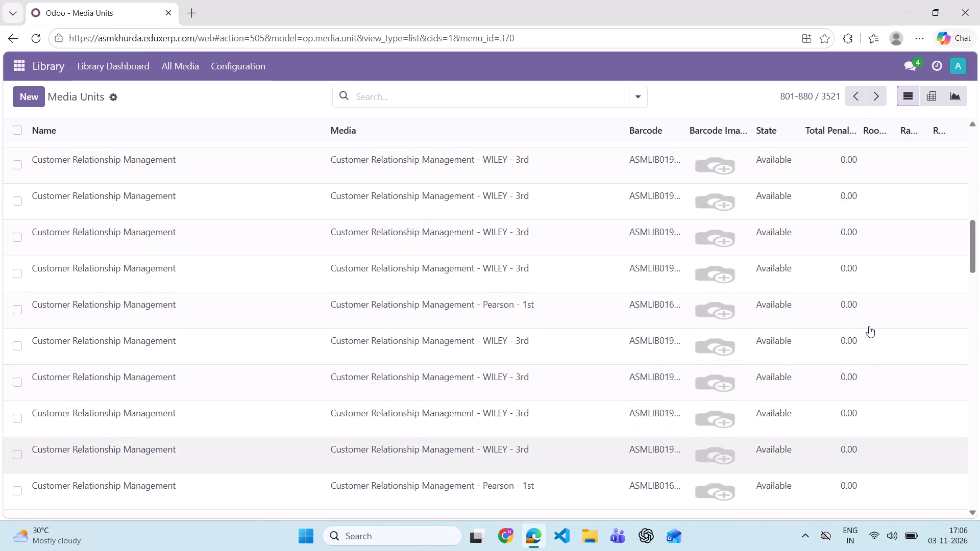
{"action": "scroll", "coordinate": [869, 326], "scroll_direction": "up", "scroll_amount": 5}
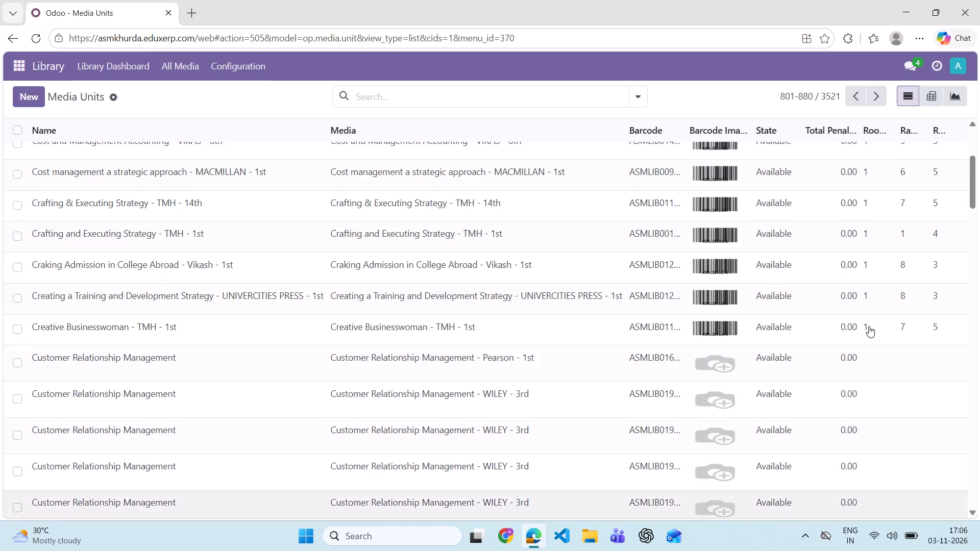
{"action": "scroll", "coordinate": [869, 326], "scroll_direction": "up", "scroll_amount": 9}
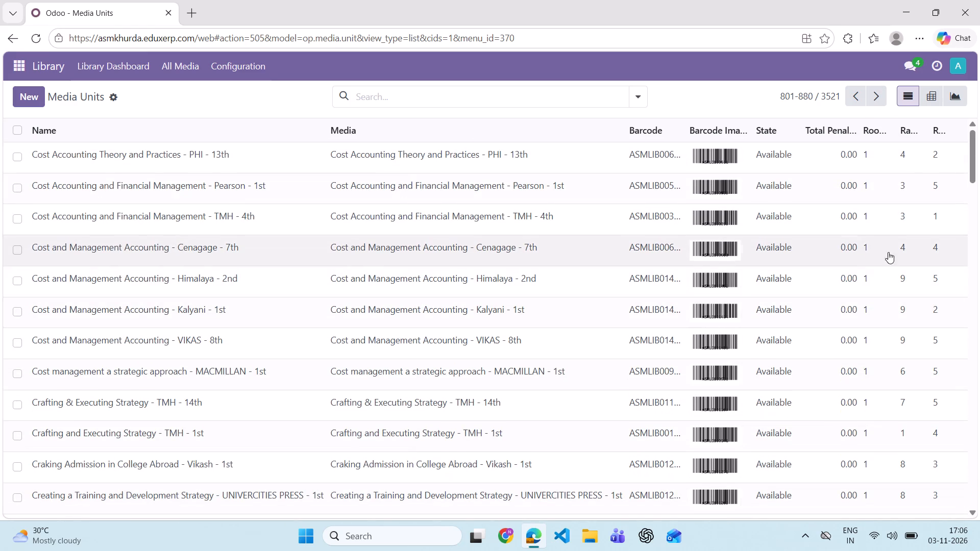
Open Cost Accounting Theory and Practices - PHI - 13th, remove and re-enter the final 1 of barcode ASMLIB00611, and advance to the following record.
{"action": "left_click", "coordinate": [462, 150]}
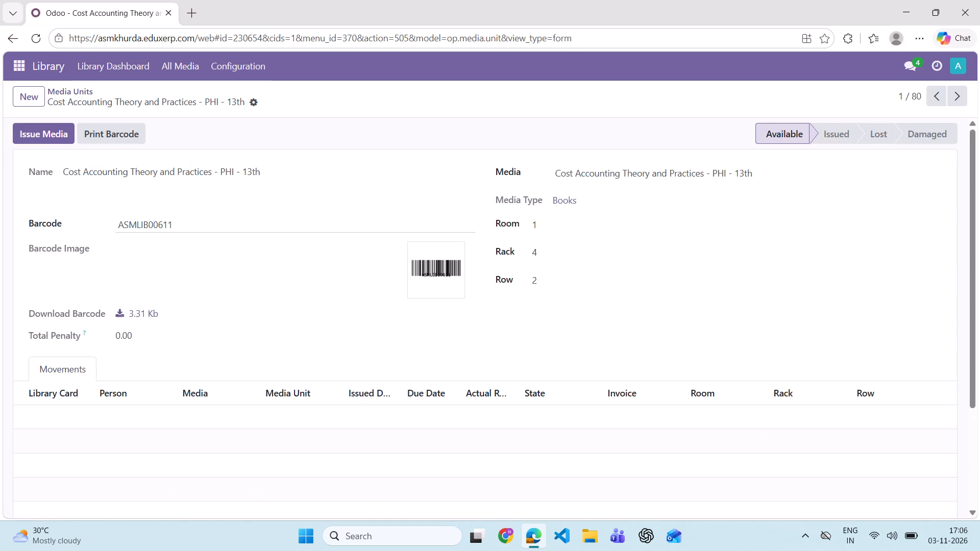
{"action": "left_click", "coordinate": [178, 224]}
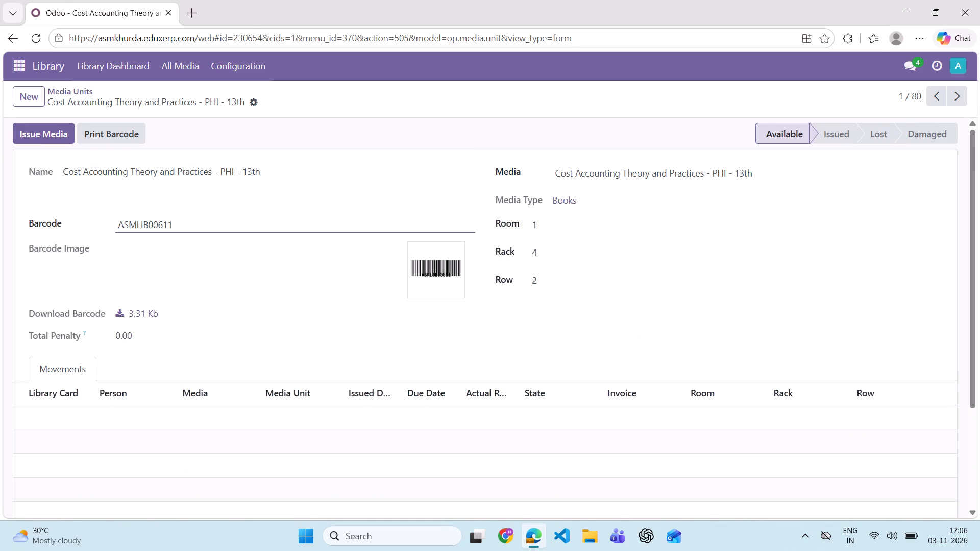
{"action": "key", "text": "BackSpace"}
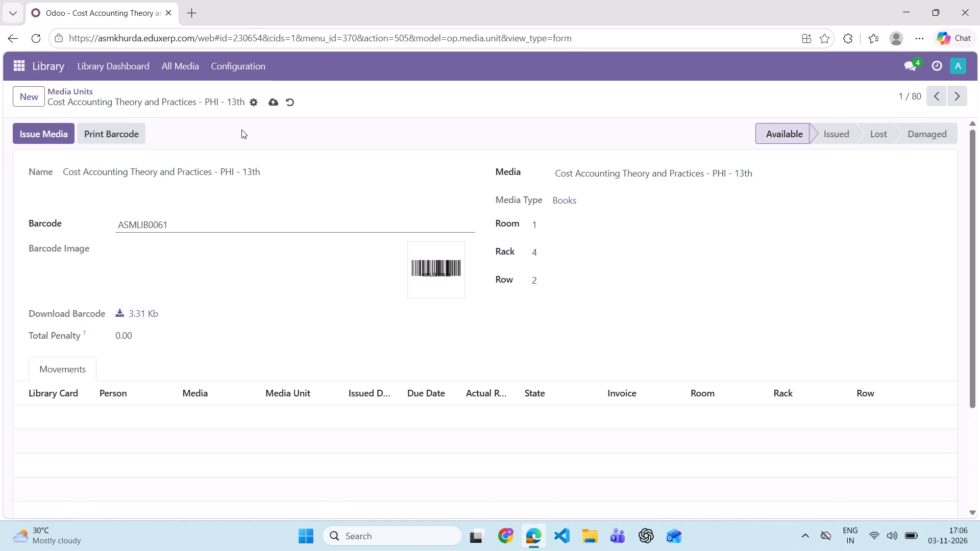
{"action": "left_click", "coordinate": [244, 134]}
{"action": "left_click", "coordinate": [204, 222]}
{"action": "key", "text": "1"}
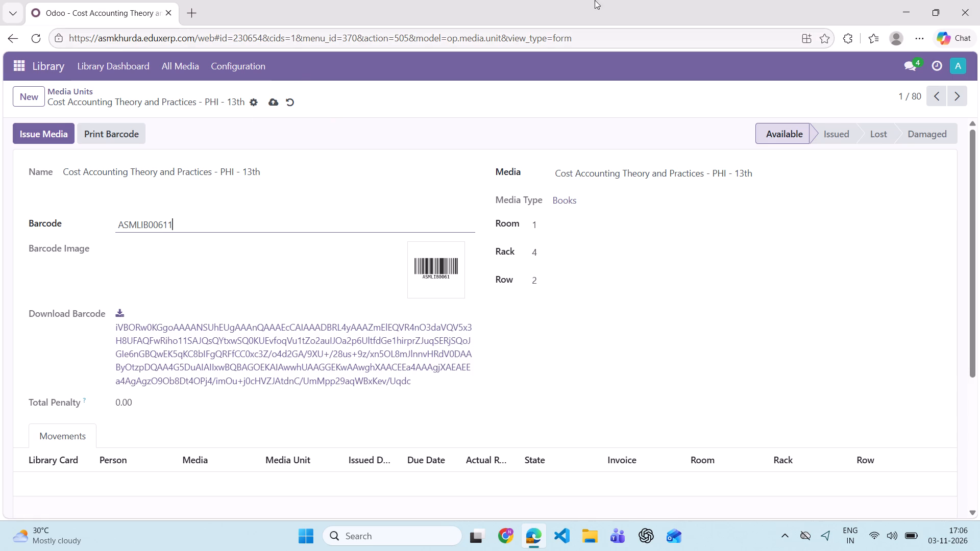
{"action": "left_click", "coordinate": [958, 90]}
For Cost Accounting and Financial Management - Pearson - 1st, remove and re-enter the final 3 of barcode ASMLIB00533, and advance to the following record.
{"action": "left_click", "coordinate": [198, 228]}
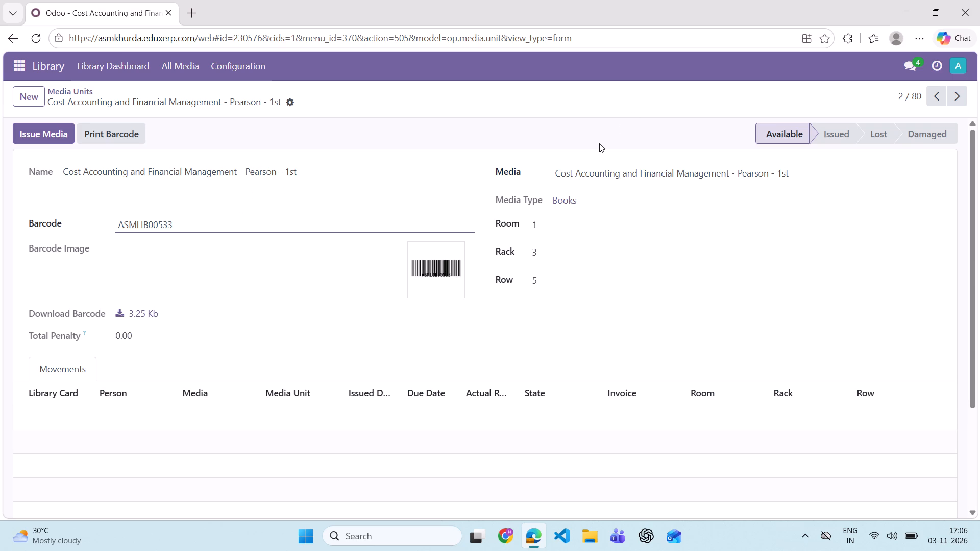
{"action": "key", "text": "BackSpace"}
{"action": "left_click", "coordinate": [390, 140]}
{"action": "left_click", "coordinate": [255, 229]}
{"action": "key", "text": "3"}
{"action": "left_click", "coordinate": [255, 229]}
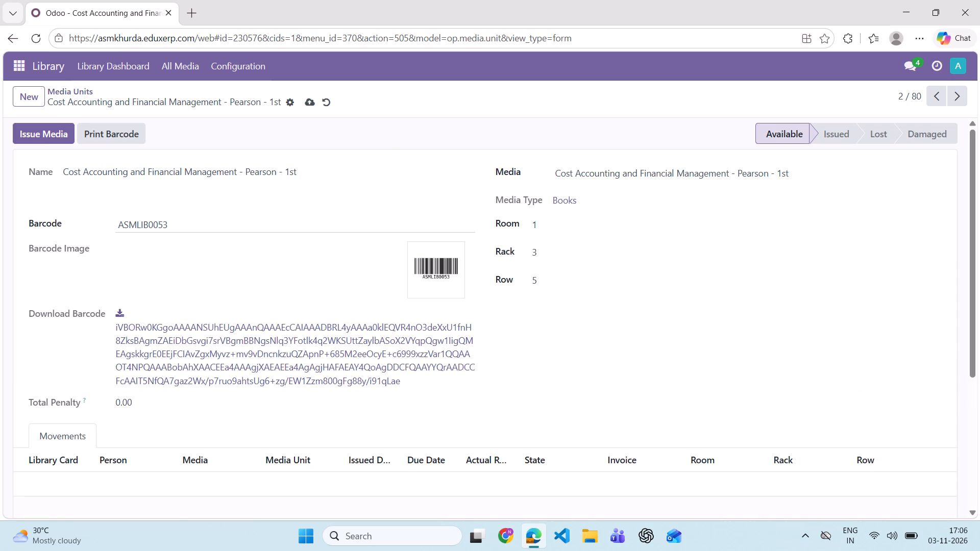
{"action": "left_click", "coordinate": [255, 229]}
{"action": "left_click", "coordinate": [201, 222]}
{"action": "left_click", "coordinate": [199, 226]}
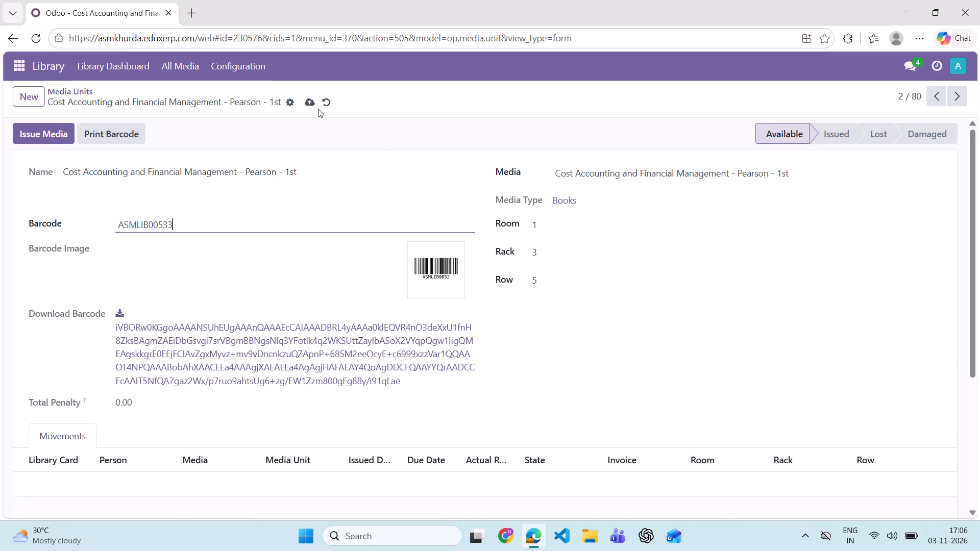
{"action": "left_click", "coordinate": [962, 99]}
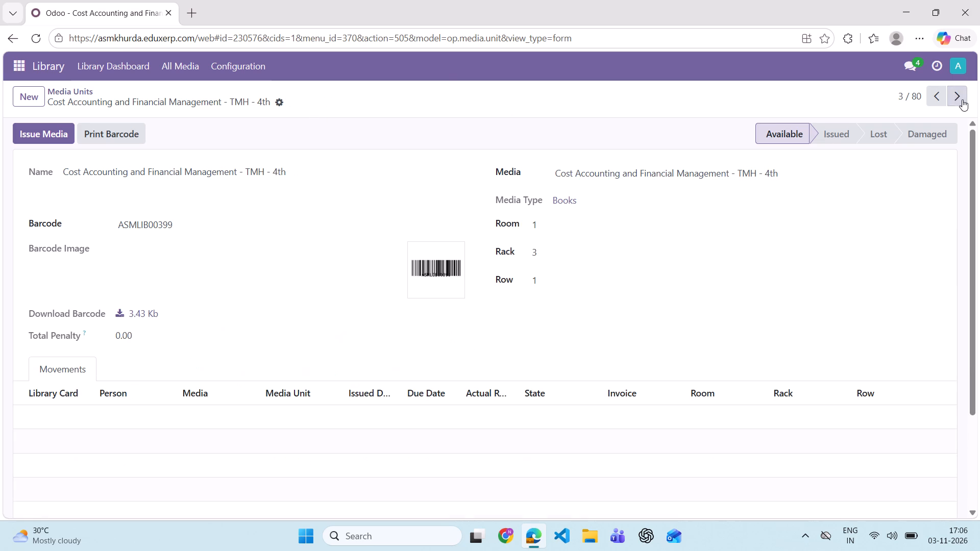
For Cost Accounting and Financial Management - TMH - 4th, remove and re-enter the final 9 of barcode ASMLIB00399, and advance to the following record.
{"action": "left_click", "coordinate": [187, 224]}
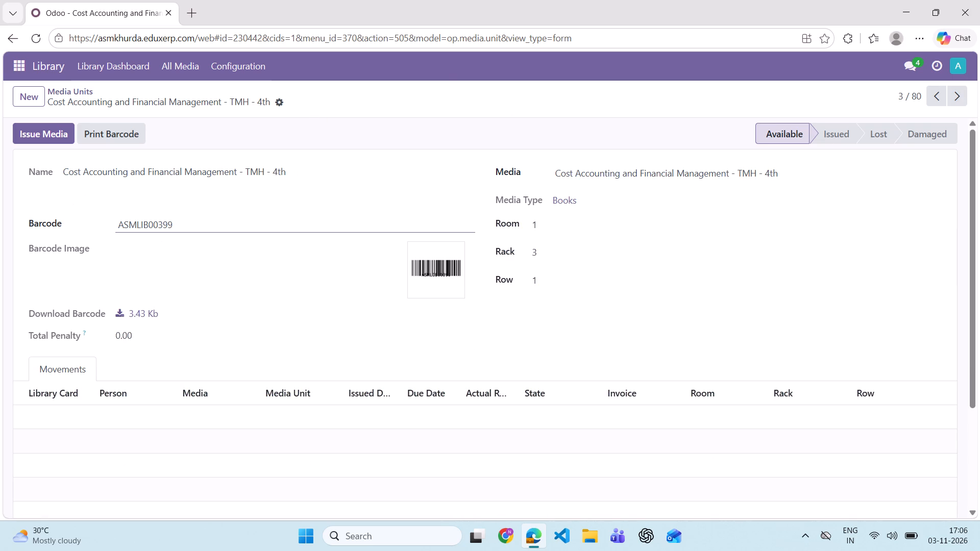
{"action": "key", "text": "BackSpace"}
{"action": "left_click", "coordinate": [203, 156]}
{"action": "left_click", "coordinate": [219, 131]}
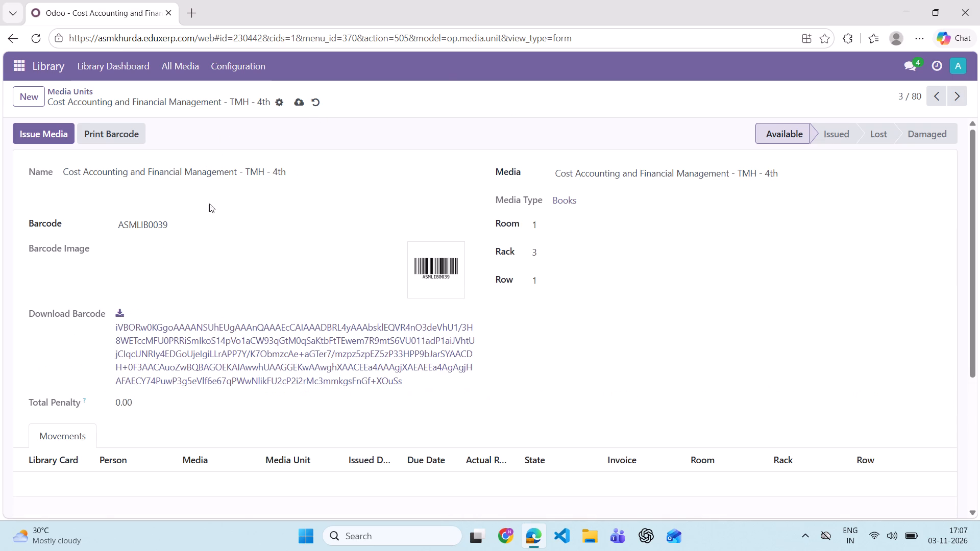
{"action": "left_click", "coordinate": [198, 231]}
{"action": "key", "text": "9"}
{"action": "triple_click", "coordinate": [193, 224]}
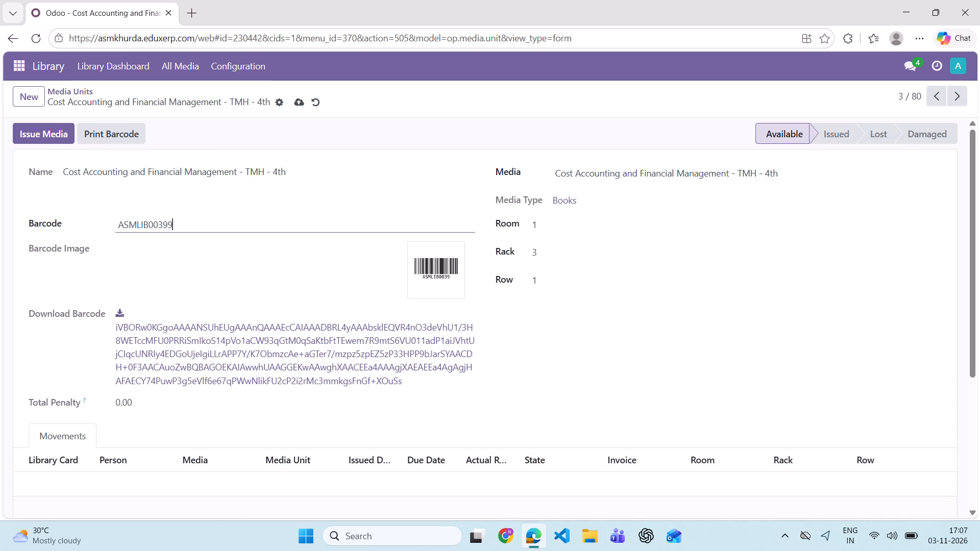
{"action": "left_click", "coordinate": [962, 98]}
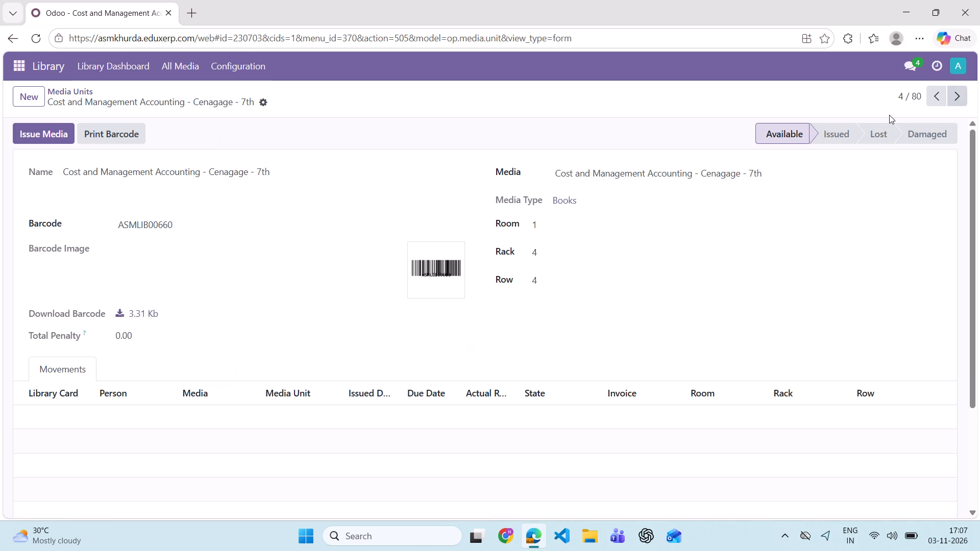
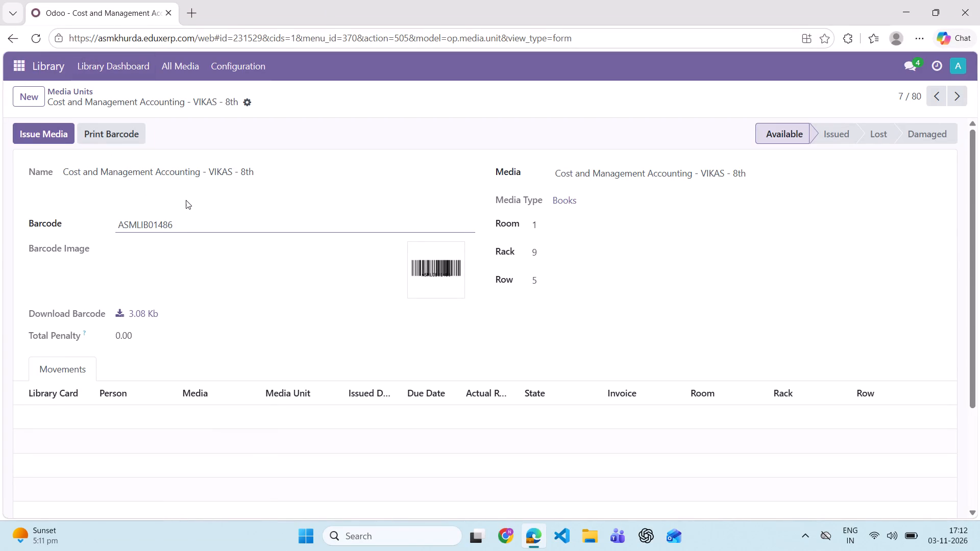
For Cost and Management Accounting - VIKAS - 8th, remove and re-enter the final 6 of barcode ASMLIB01486, and advance to the following record.
{"action": "key", "text": "BackSpace"}
{"action": "key", "text": "6"}
{"action": "key", "text": "BackSpace"}
{"action": "left_click", "coordinate": [226, 136]}
{"action": "left_click", "coordinate": [219, 222]}
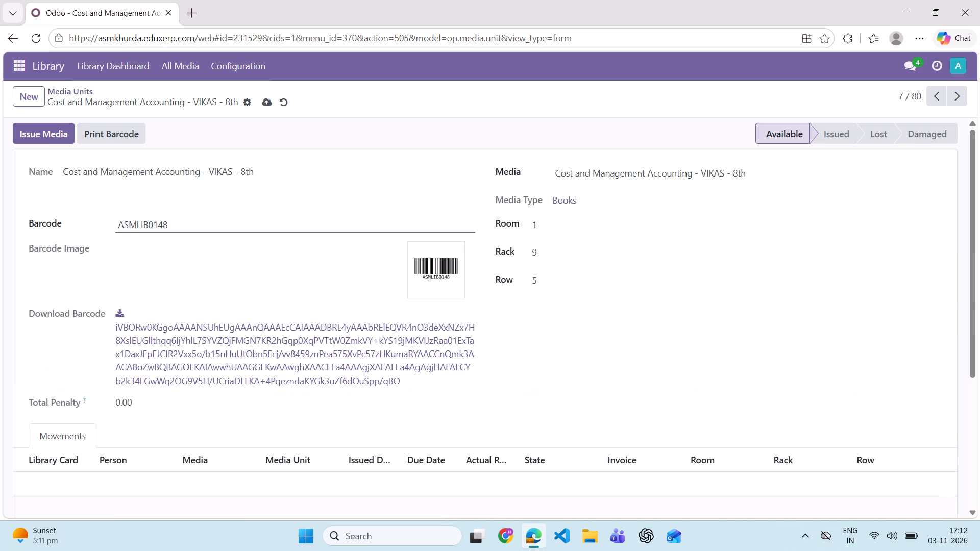
{"action": "key", "text": "6"}
{"action": "left_click", "coordinate": [955, 97]}
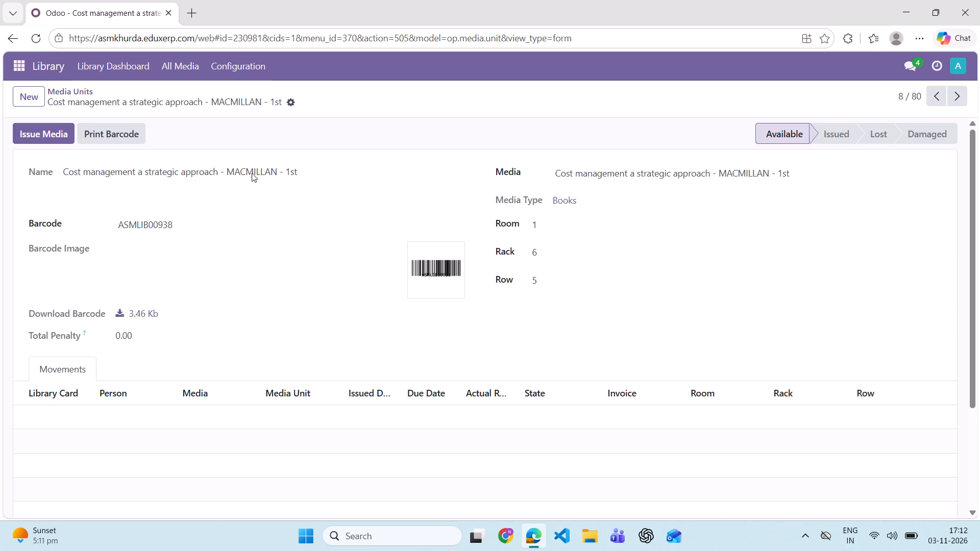
For Cost management a strategic approach - MACMILLAN - 1st, remove and re-enter the final 8 of barcode ASMLIB00938, and advance to the following record.
{"action": "left_click", "coordinate": [191, 231]}
{"action": "key", "text": "BackSpace"}
{"action": "left_click", "coordinate": [201, 142]}
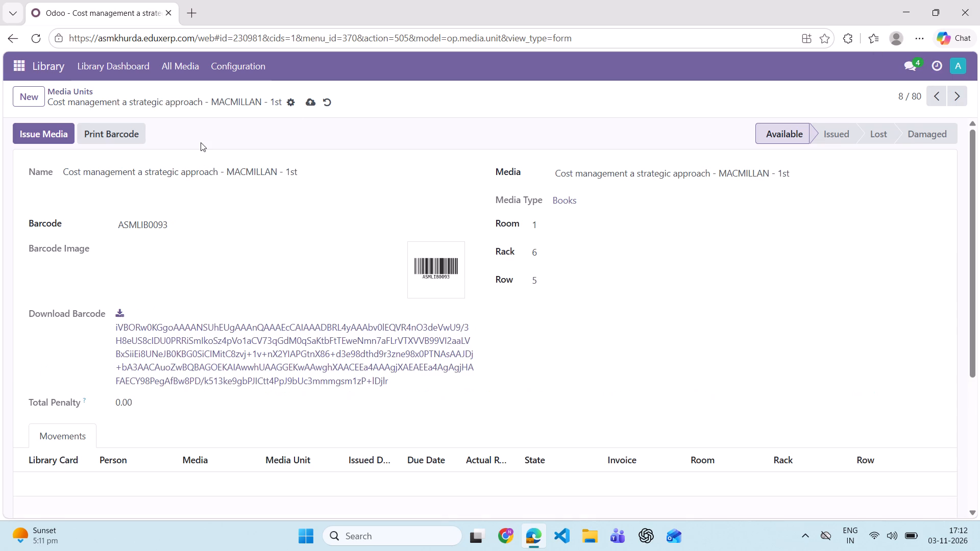
{"action": "left_click", "coordinate": [217, 219]}
{"action": "key", "text": "8"}
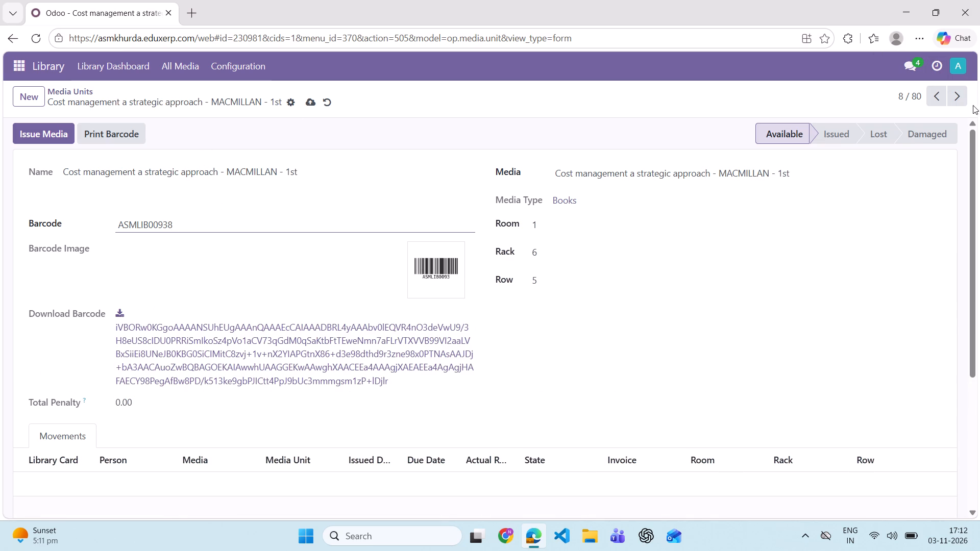
{"action": "left_click", "coordinate": [966, 98]}
Open the barcode of Crafting & Executing Strategy - TMH - 14th for editing.
{"action": "left_click", "coordinate": [209, 224]}
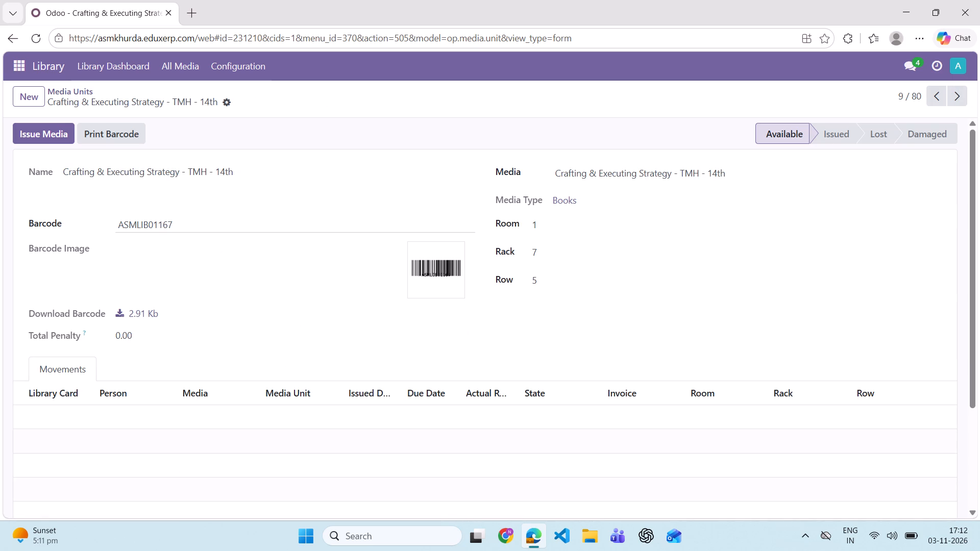
{"action": "left_click", "coordinate": [209, 224]}
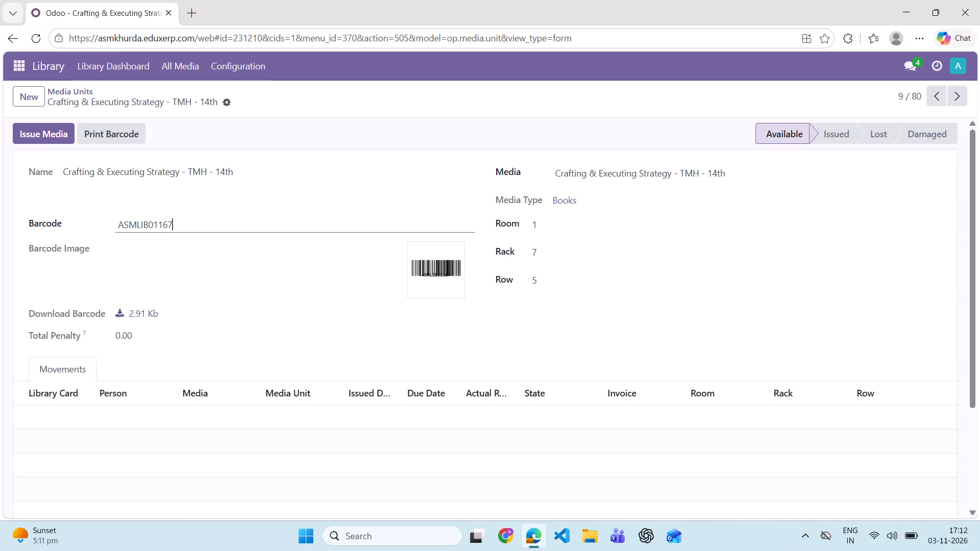
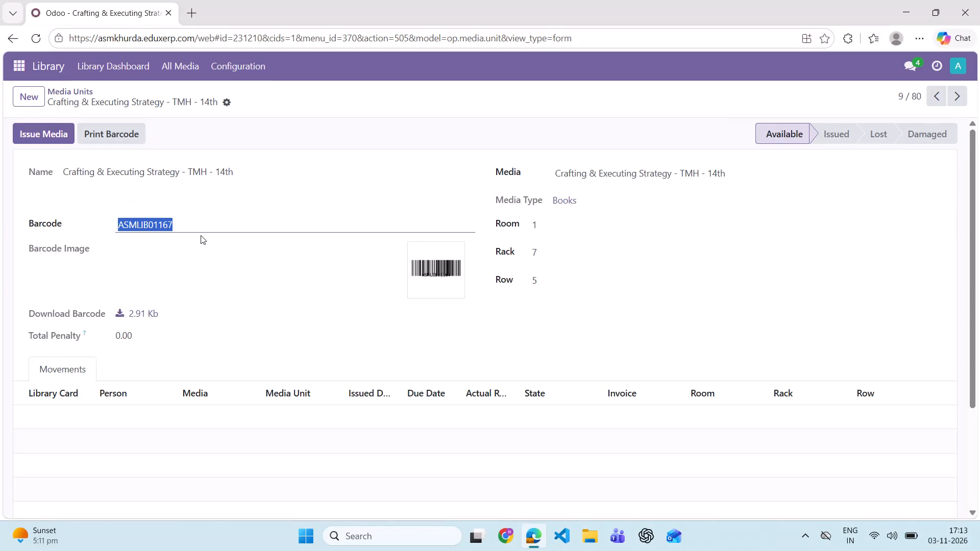
For Crafting & Executing Strategy - TMH - 14th, remove and re-enter the final 7 of barcode ASMLIB01167 to regenerate its barcode image.
{"action": "left_click", "coordinate": [209, 221]}
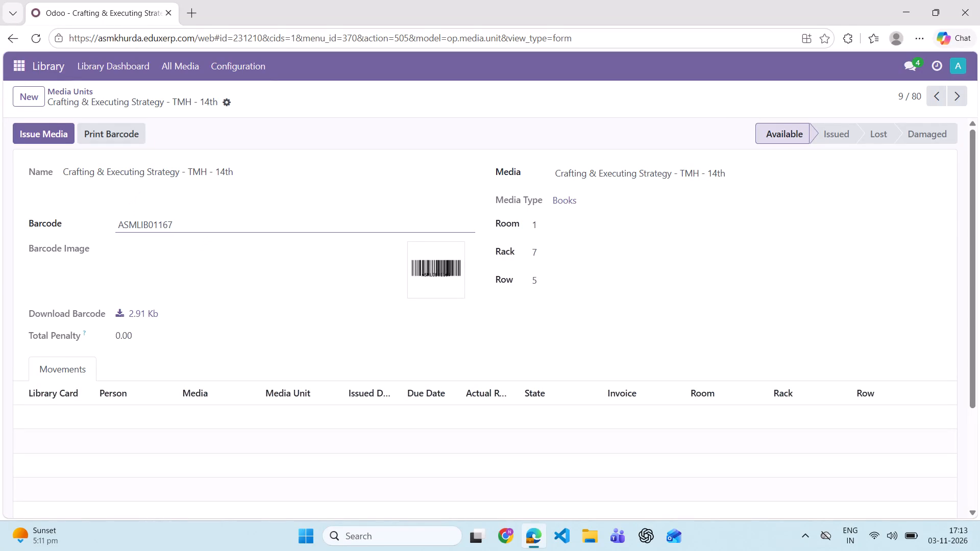
{"action": "key", "text": "BackSpace"}
{"action": "left_click", "coordinate": [236, 138]}
{"action": "left_click", "coordinate": [205, 230]}
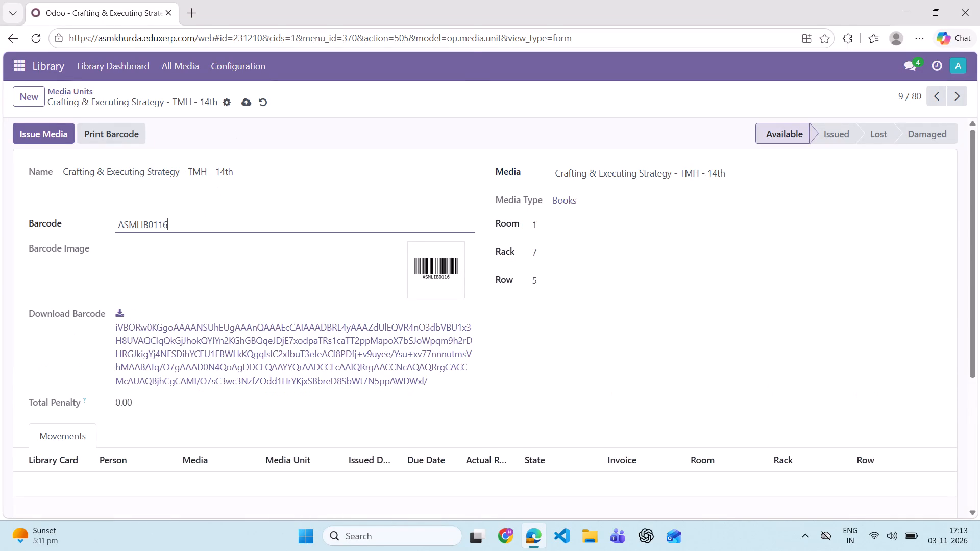
{"action": "key", "text": "7"}
{"action": "left_click", "coordinate": [211, 137]}
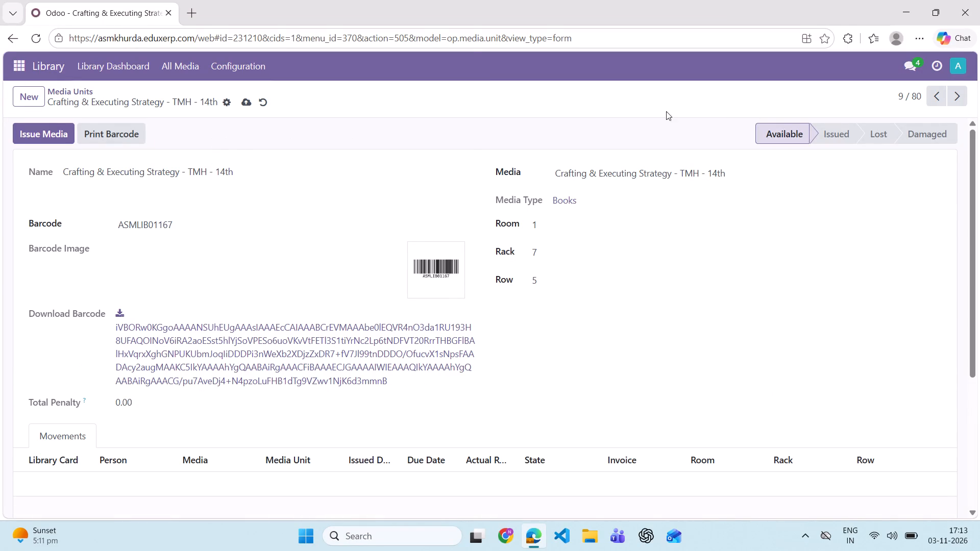
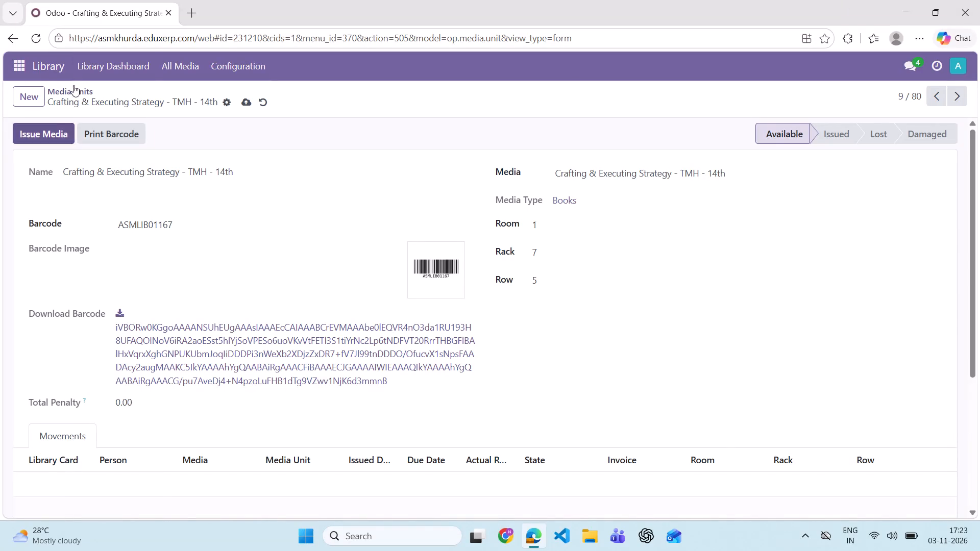
Leave the Crafting & Executing Strategy - TMH - 14th record and return to the Media Units list.
{"action": "left_click", "coordinate": [69, 89]}
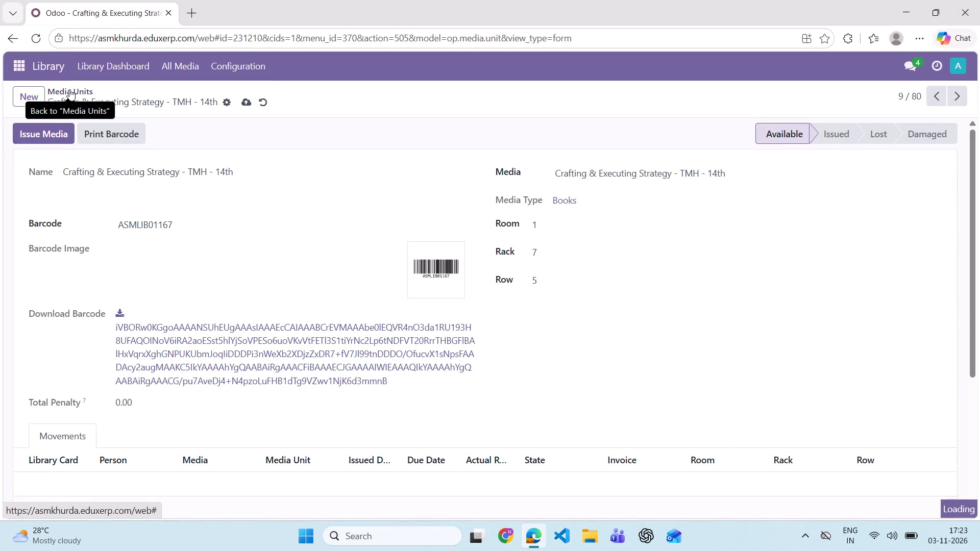
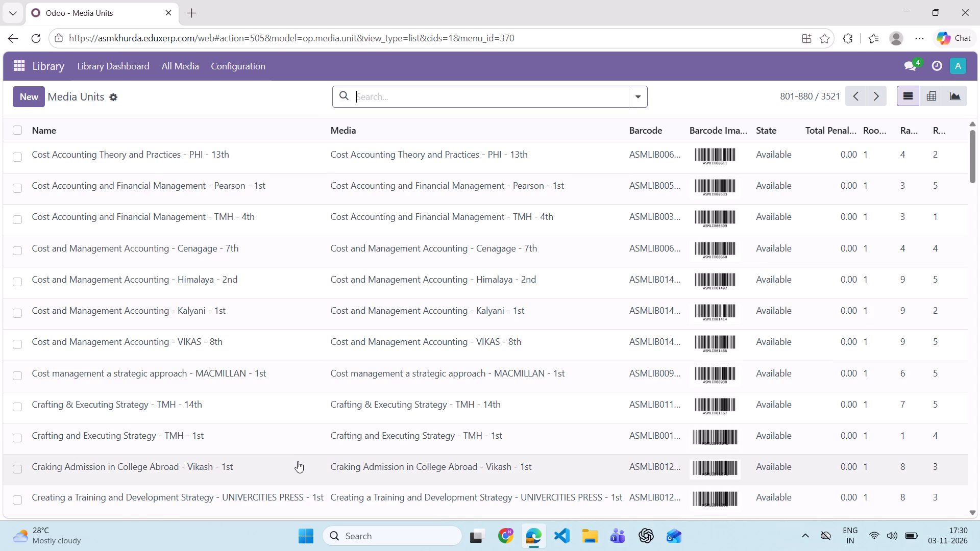
Review the barcode images of the listed media units, checking the records after Crafting & Executing Strategy - TMH - 14th.
{"action": "scroll", "coordinate": [298, 463], "scroll_direction": "down", "scroll_amount": 1}
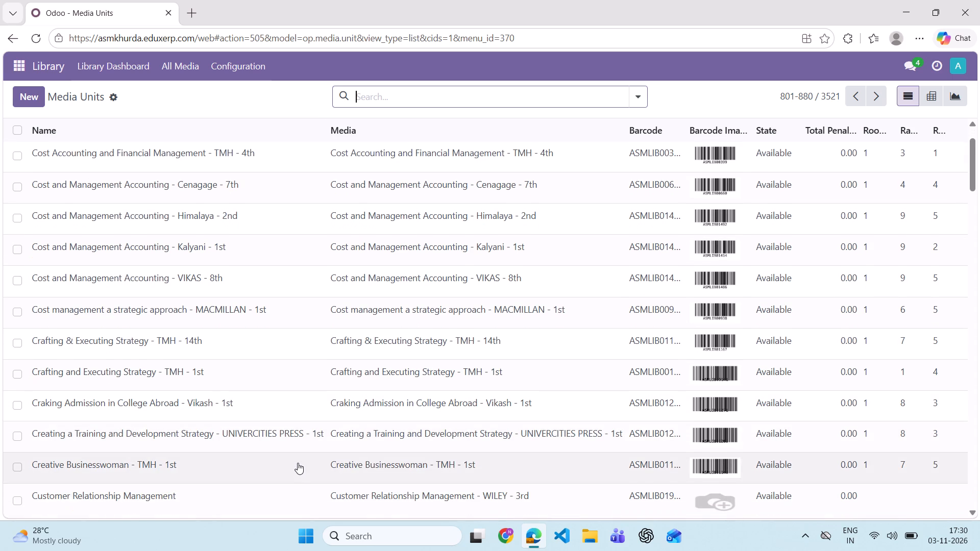
{"action": "scroll", "coordinate": [298, 466], "scroll_direction": "down", "scroll_amount": 7}
{"action": "scroll", "coordinate": [298, 466], "scroll_direction": "up", "scroll_amount": 16}
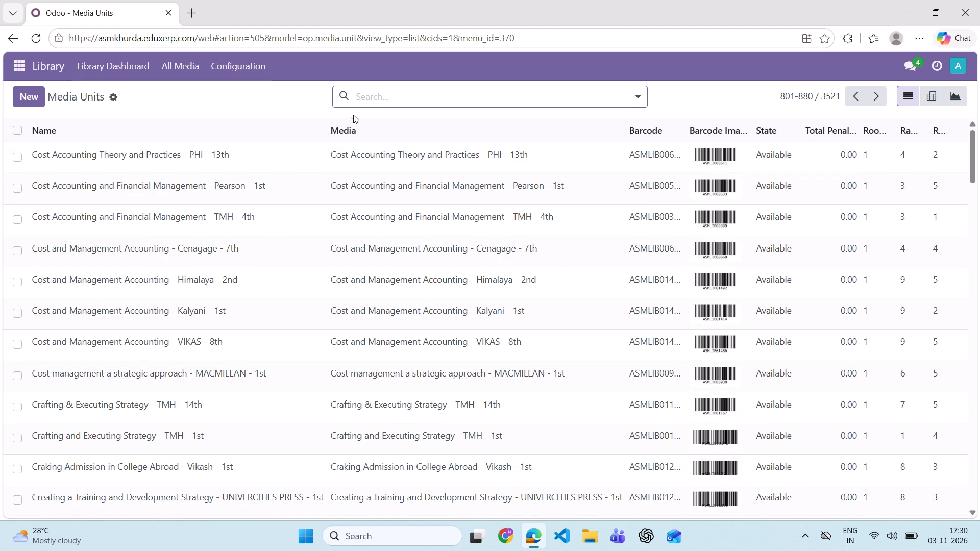
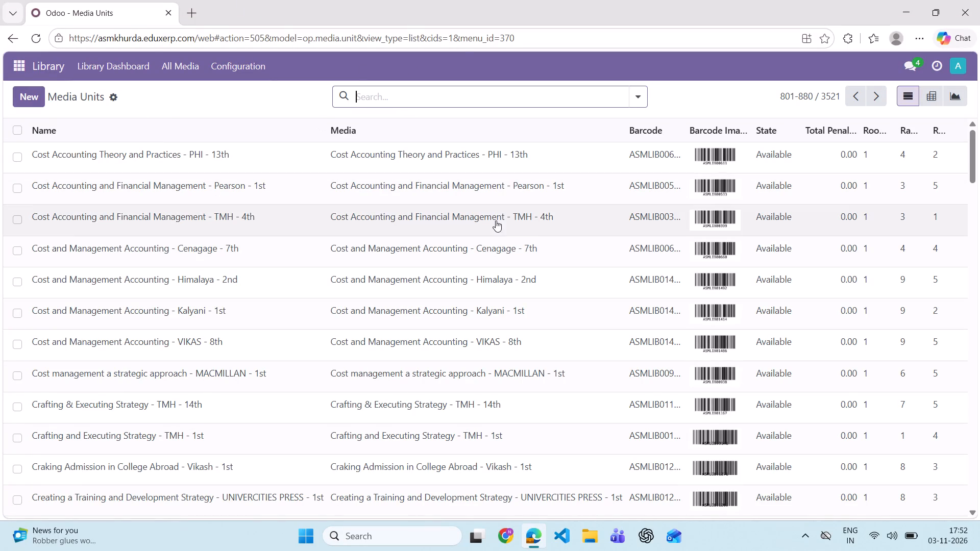
Regenerate the barcode image of Craking Admission in College Abroad - Vikash - 1st by re-entering barcode ASMLIB01271, and move to the previous record.
{"action": "left_click", "coordinate": [316, 455]}
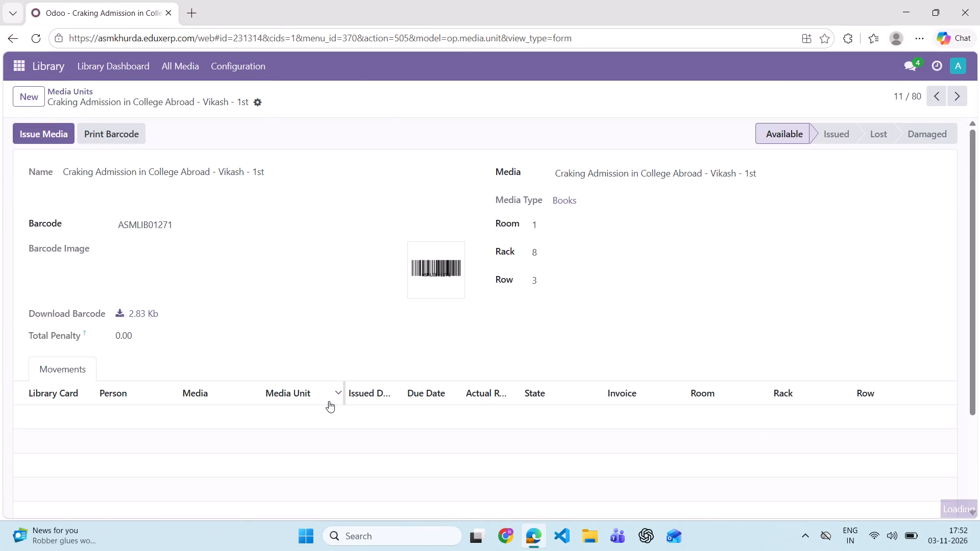
{"action": "left_click", "coordinate": [196, 226]}
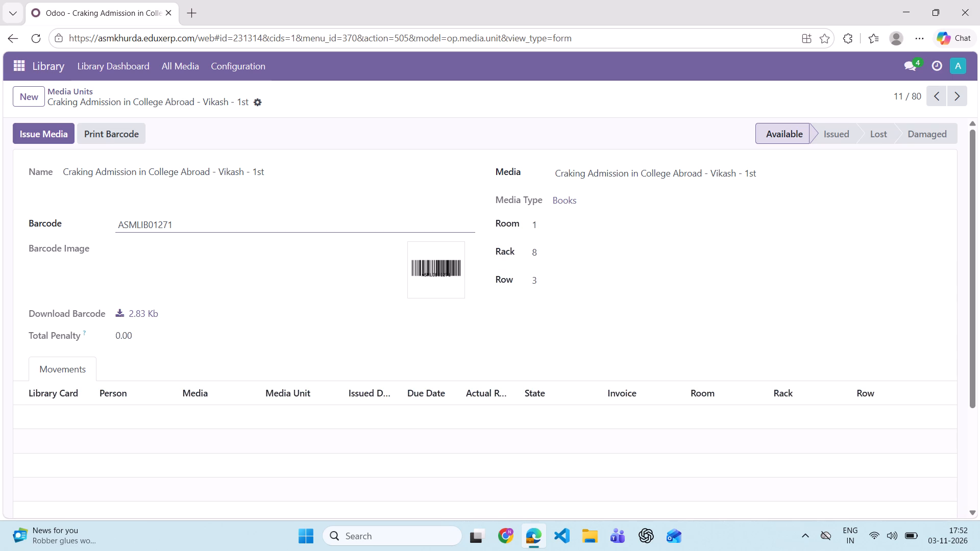
{"action": "key", "text": "BackSpace"}
{"action": "left_click", "coordinate": [189, 134]}
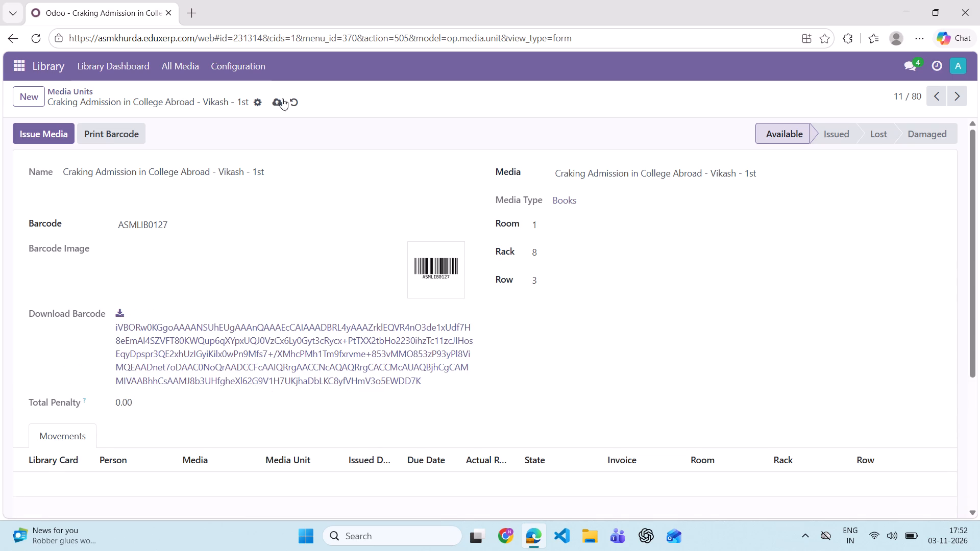
{"action": "left_click", "coordinate": [192, 223]}
{"action": "key", "text": "1"}
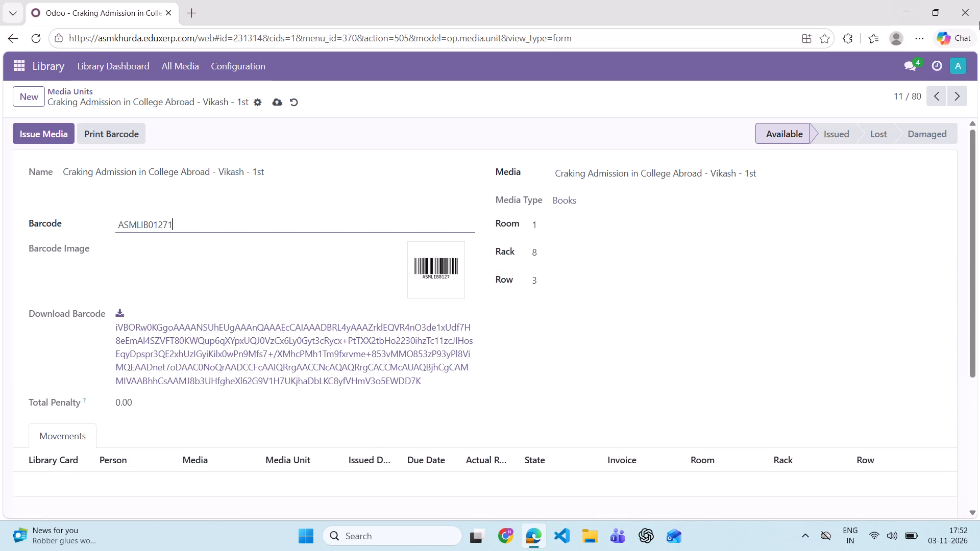
{"action": "left_click", "coordinate": [936, 94]}
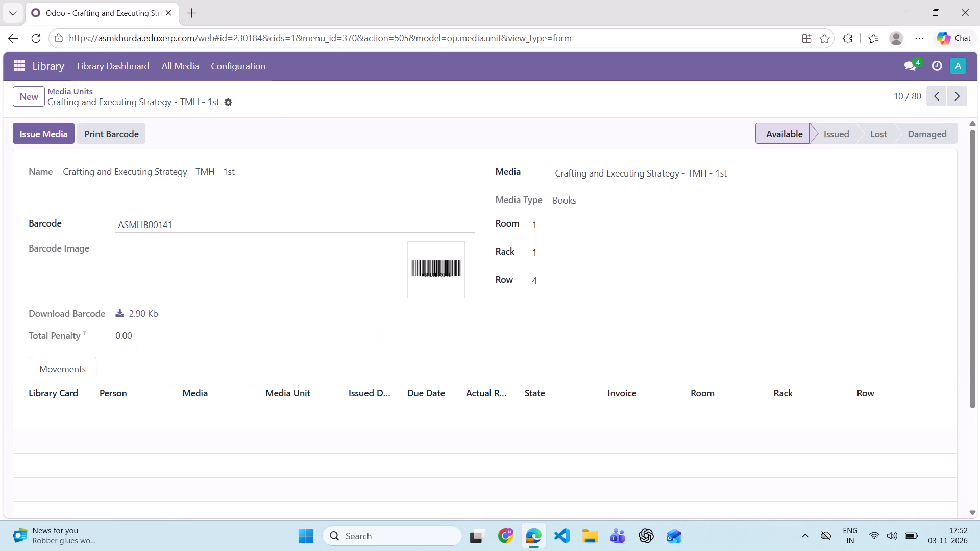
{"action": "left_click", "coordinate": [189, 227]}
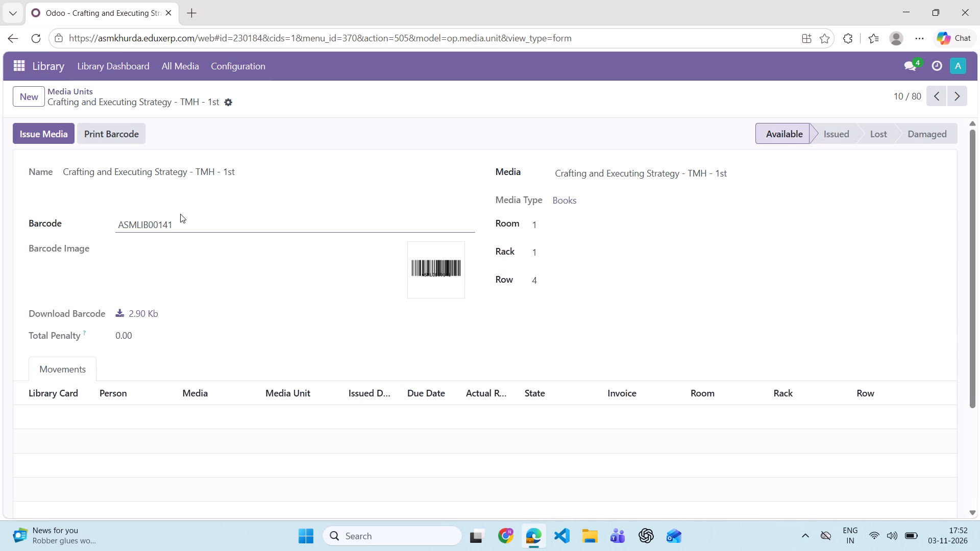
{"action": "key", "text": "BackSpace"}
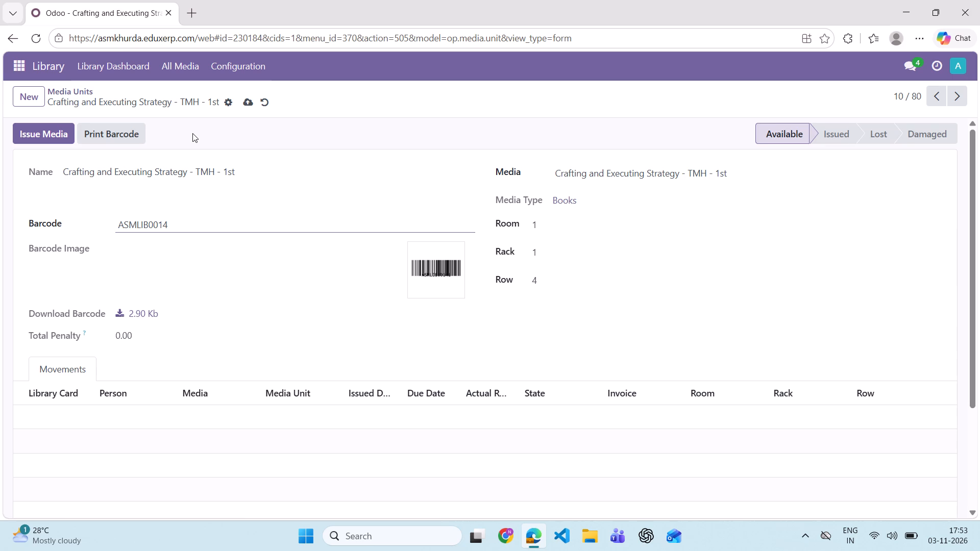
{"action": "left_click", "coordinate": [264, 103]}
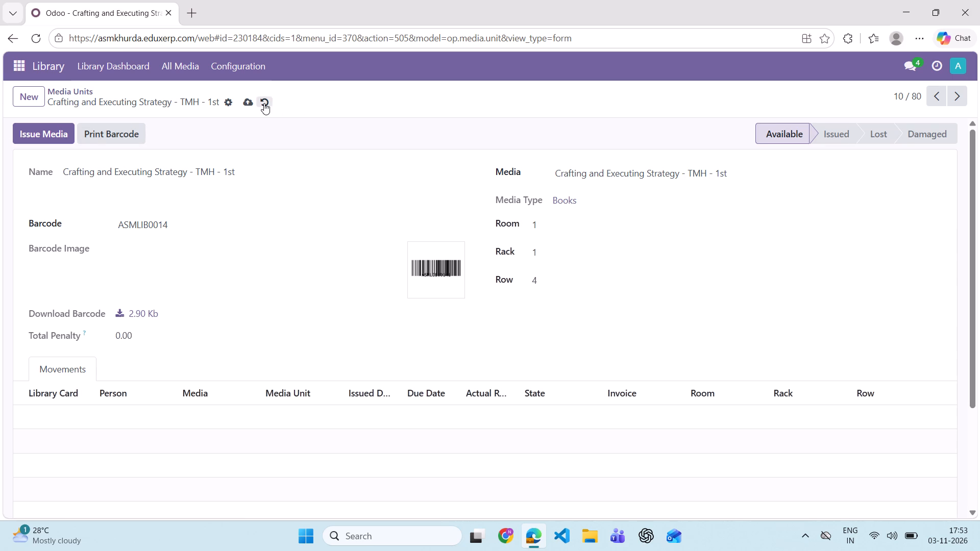
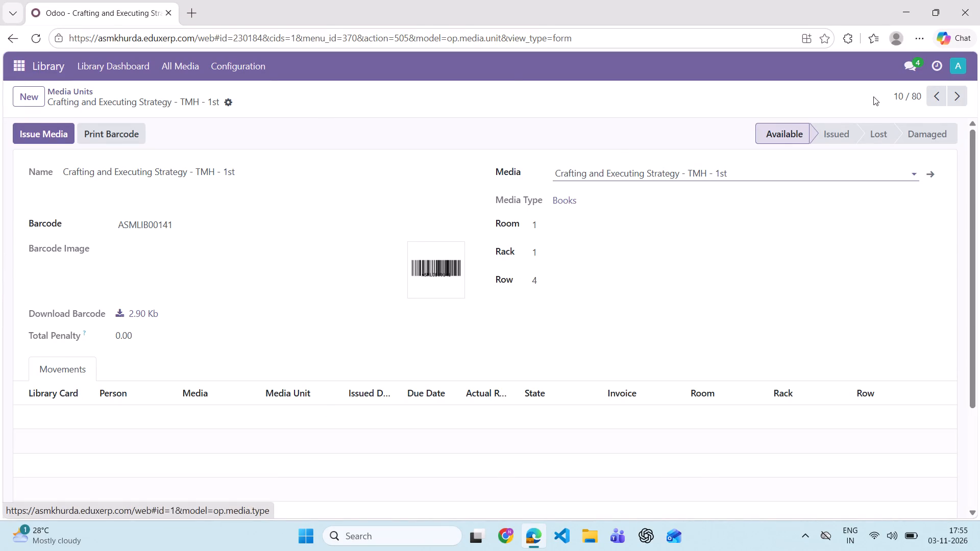
Shorten the barcode of Crafting and Executing Strategy - TMH - 1st to ASMLIB0014 and save the record.
{"action": "left_click", "coordinate": [927, 95]}
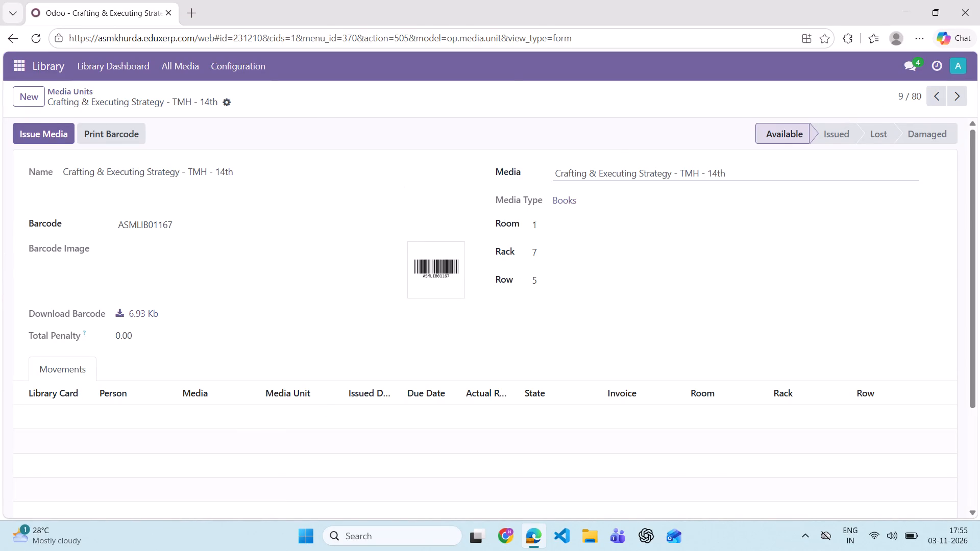
{"action": "left_click", "coordinate": [958, 94]}
{"action": "left_click", "coordinate": [184, 225]}
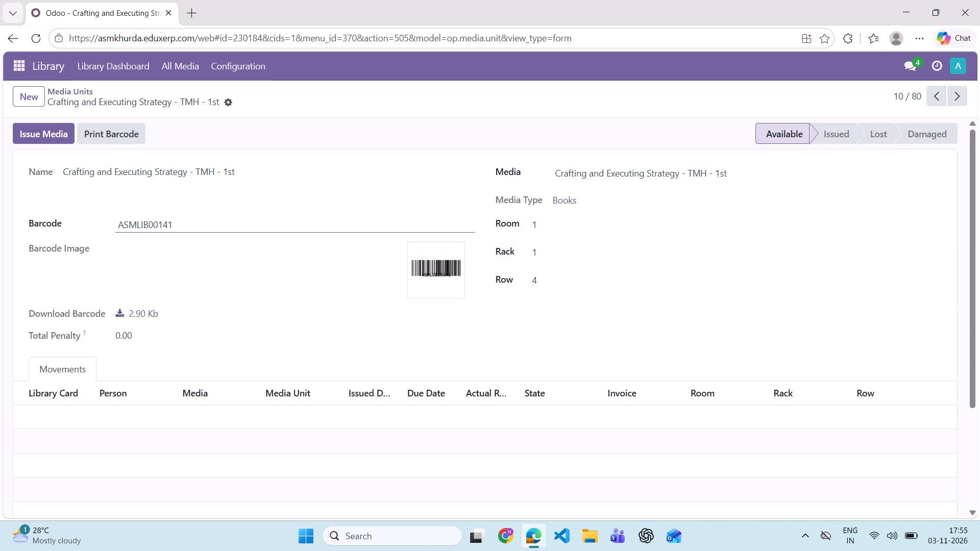
{"action": "key", "text": "BackSpace"}
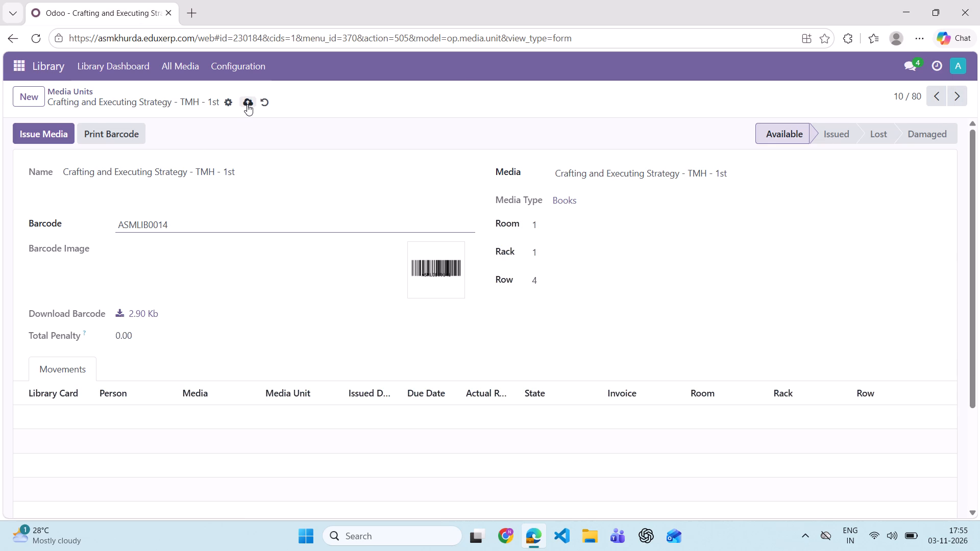
{"action": "left_click", "coordinate": [247, 104]}
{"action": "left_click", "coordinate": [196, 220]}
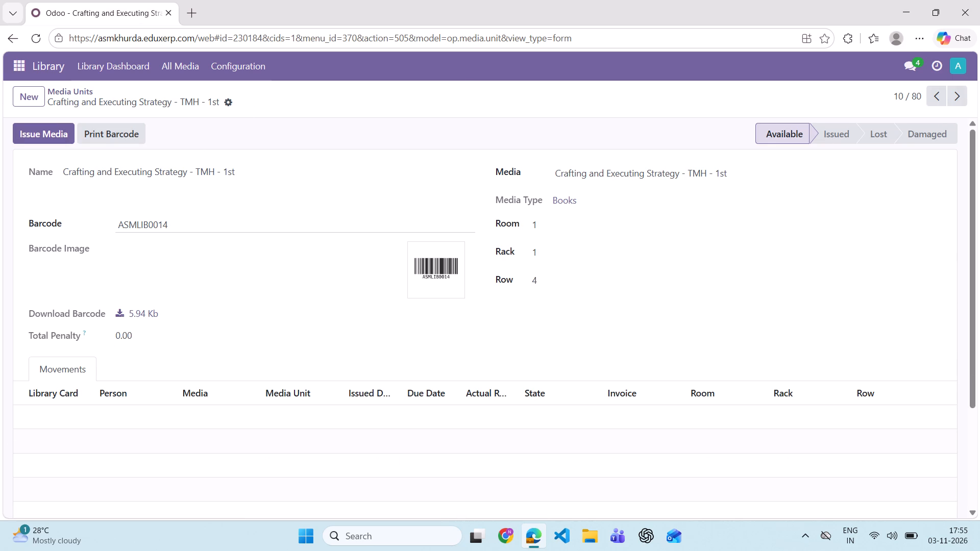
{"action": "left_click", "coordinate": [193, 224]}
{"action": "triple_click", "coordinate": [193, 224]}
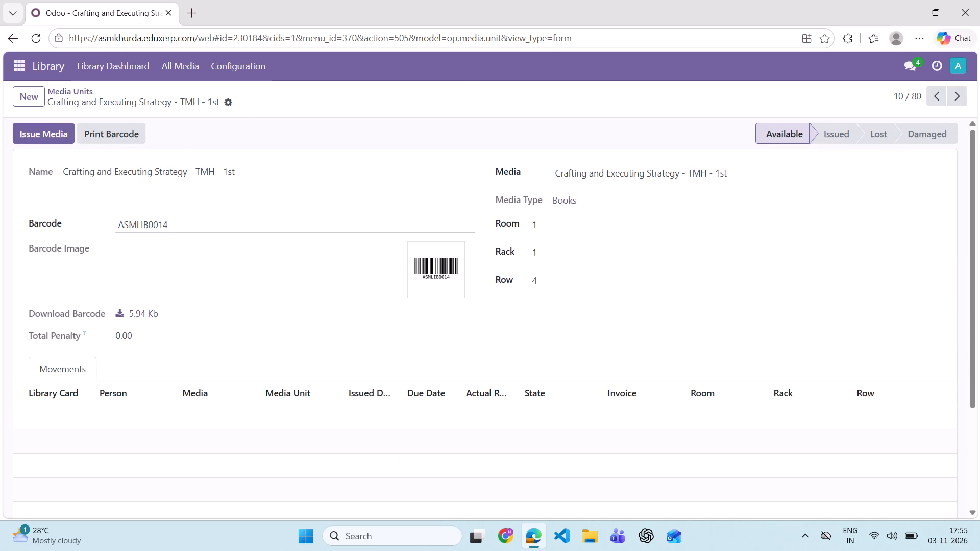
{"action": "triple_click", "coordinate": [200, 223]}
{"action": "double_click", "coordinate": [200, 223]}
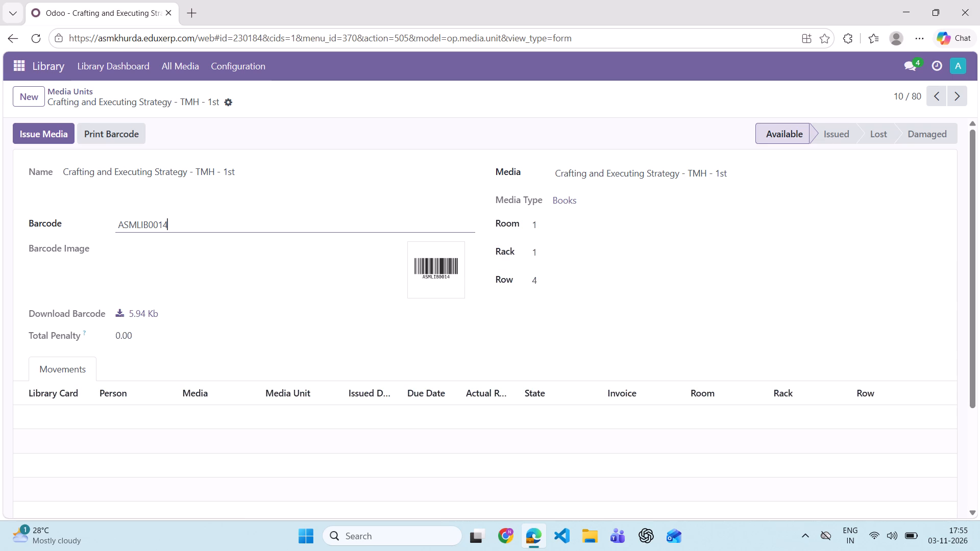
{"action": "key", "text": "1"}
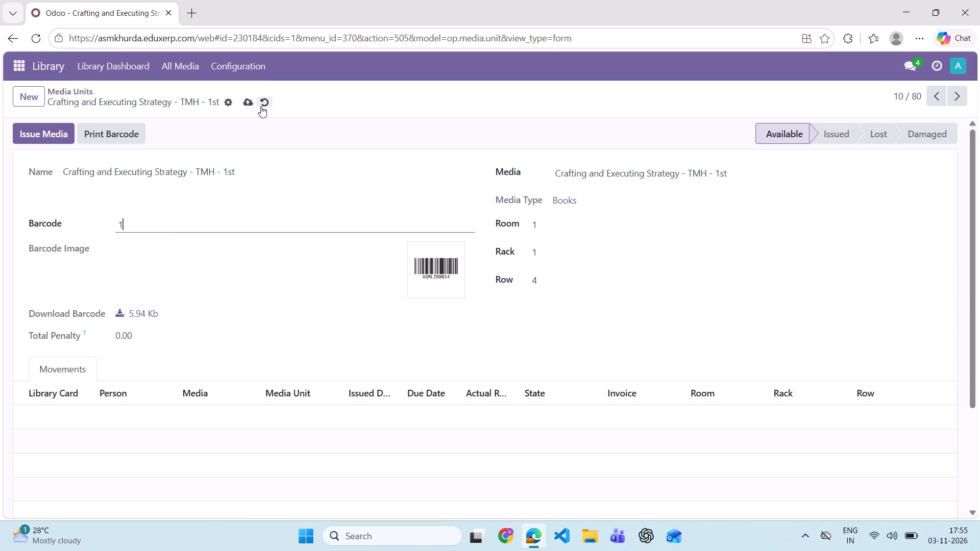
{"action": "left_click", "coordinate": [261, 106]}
Set the barcode of Crafting and Executing Strategy - TMH - 1st to ASMLIB00141 and move to the next record.
{"action": "left_click", "coordinate": [193, 220]}
{"action": "key", "text": "1"}
{"action": "left_click", "coordinate": [962, 97]}
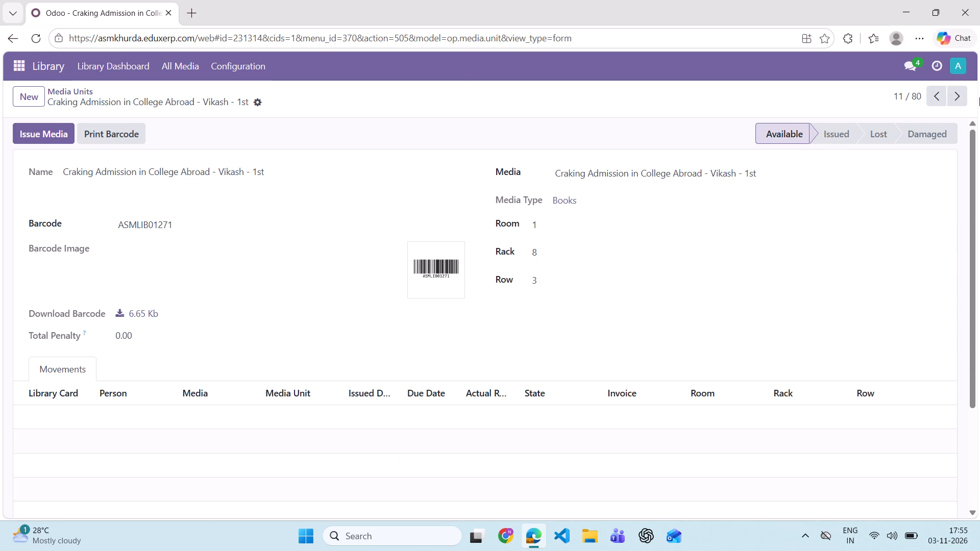
Regenerate the barcode image of Creating a Training and Development Strategy - UNIVERCITIES PRESS - 1st by saving ASMLIB0126, re-enter ASMLIB01269, and move to the next record.
{"action": "left_click", "coordinate": [963, 97]}
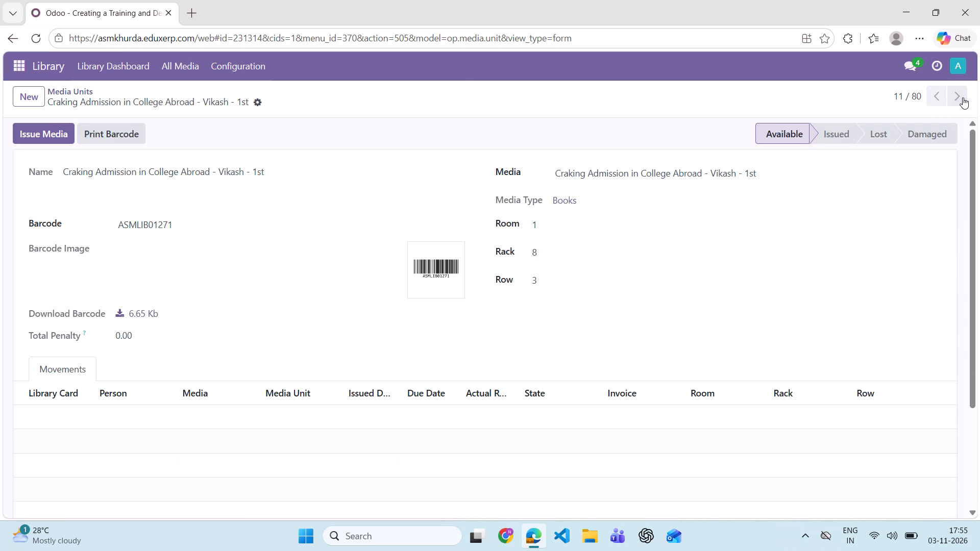
{"action": "left_click", "coordinate": [189, 230]}
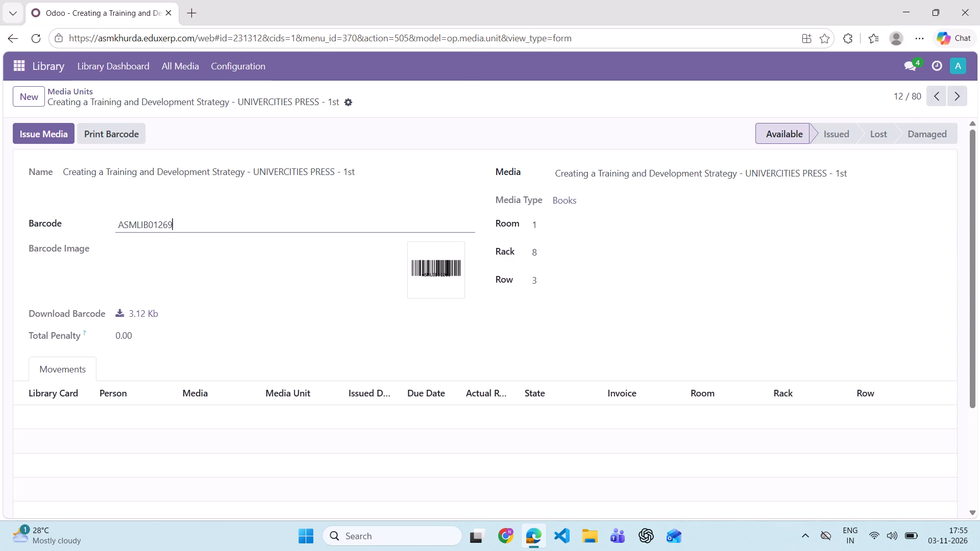
{"action": "key", "text": "BackSpace"}
{"action": "left_click", "coordinate": [361, 103]}
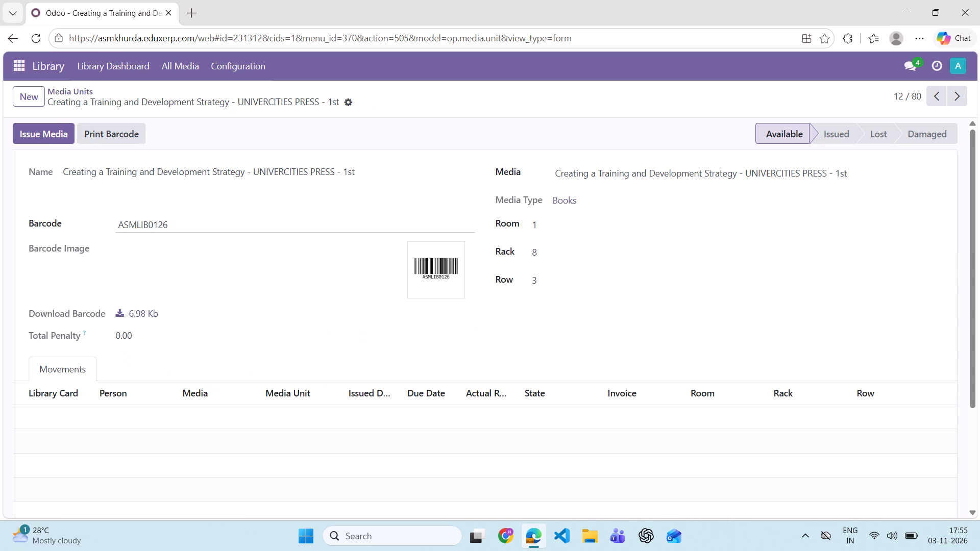
{"action": "left_click", "coordinate": [204, 227]}
{"action": "key", "text": "9"}
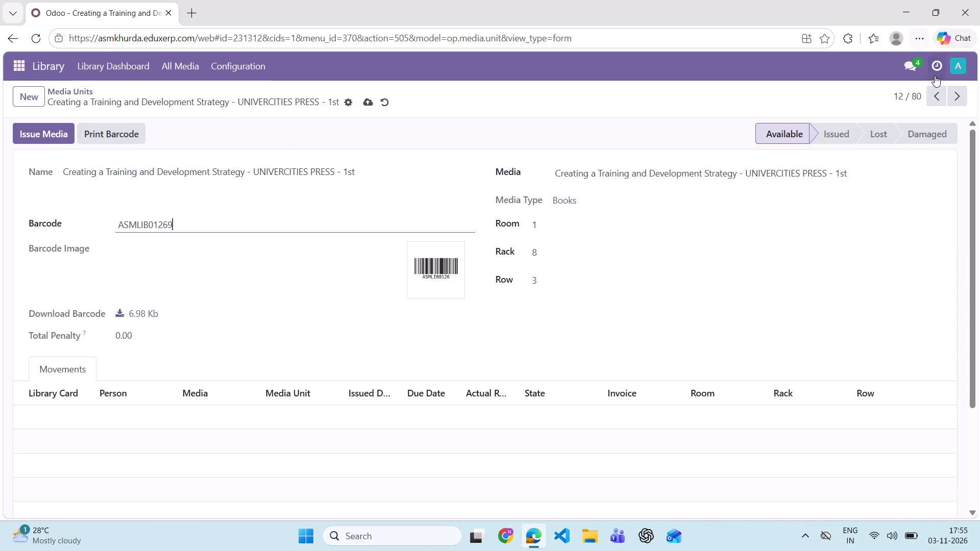
{"action": "left_click", "coordinate": [954, 97]}
Regenerate the barcode image of Creative Businesswoman - TMH - 1st by re-entering barcode ASMLIB01148, and move to the next record.
{"action": "left_click", "coordinate": [197, 226]}
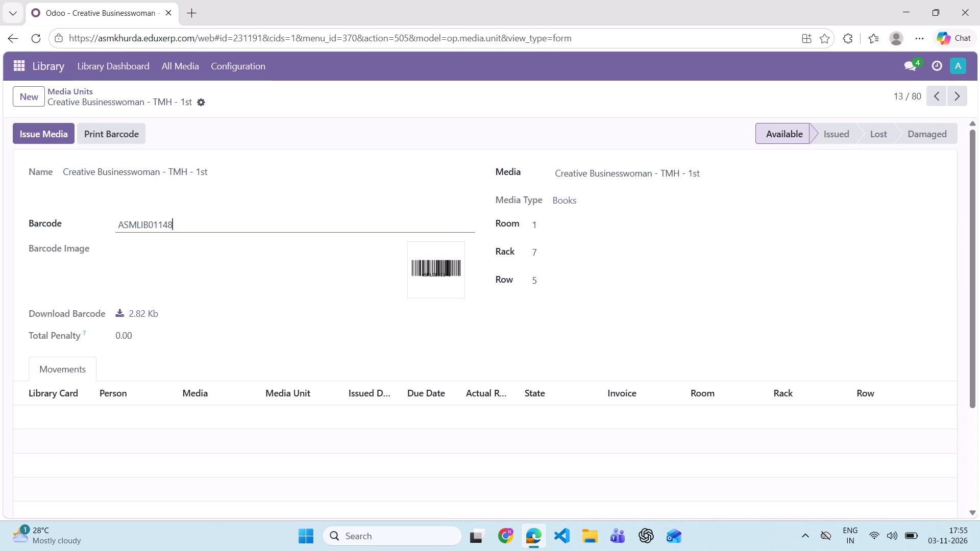
{"action": "key", "text": "BackSpace"}
{"action": "left_click", "coordinate": [227, 152]}
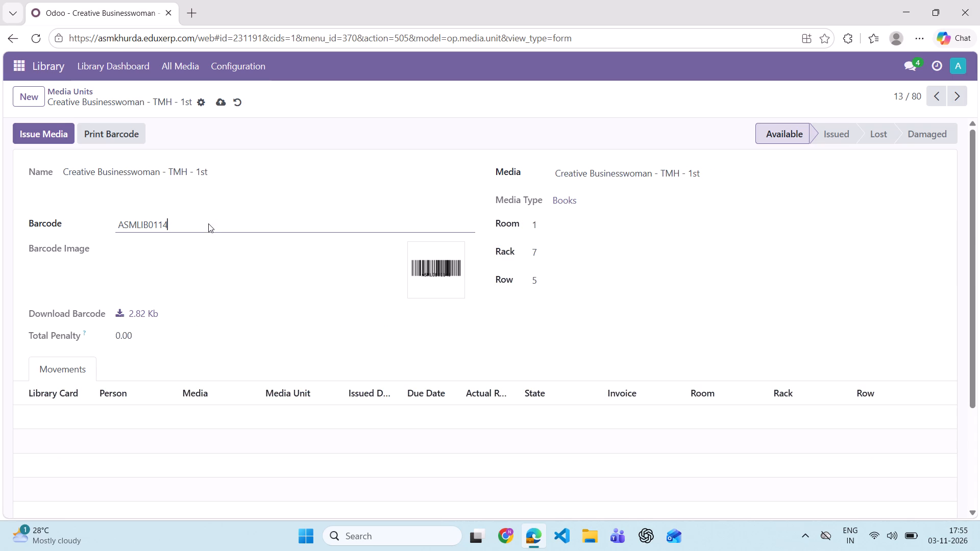
{"action": "left_click", "coordinate": [241, 130]}
{"action": "left_click", "coordinate": [207, 229]}
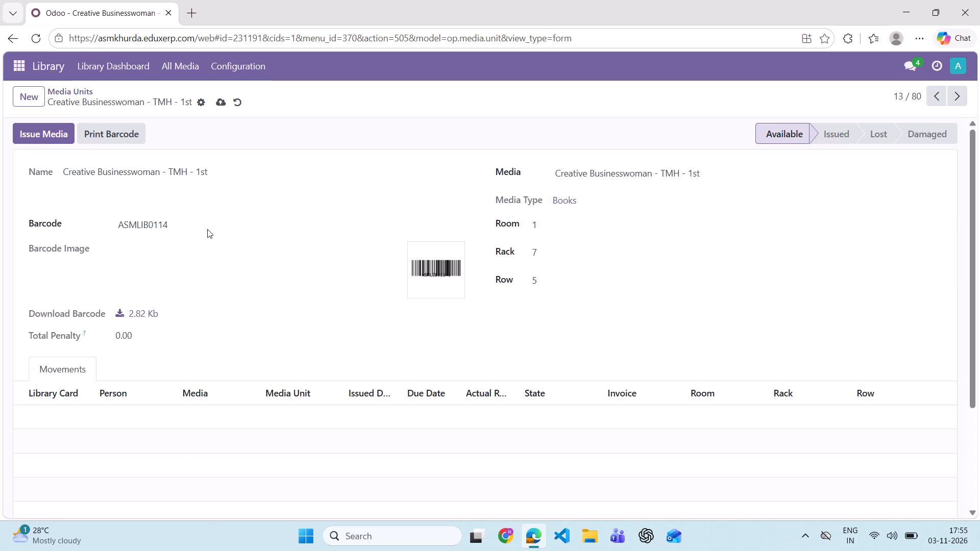
{"action": "left_click", "coordinate": [208, 222]}
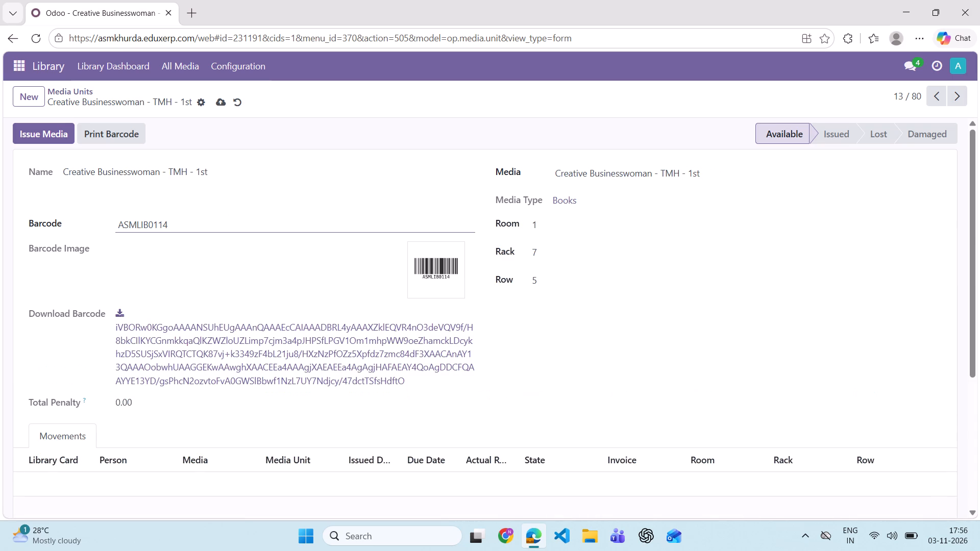
{"action": "key", "text": "8"}
{"action": "left_click", "coordinate": [960, 99]}
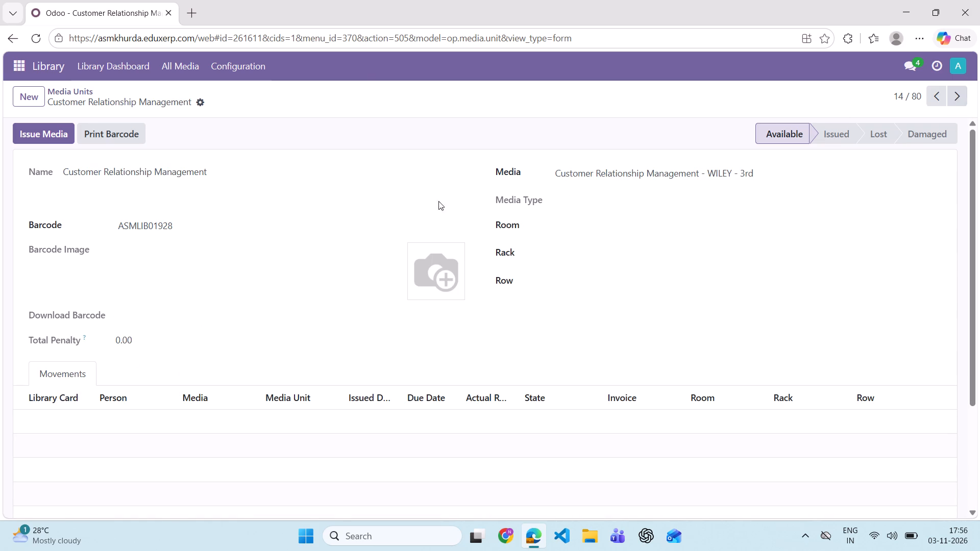
Generate the barcode image of the first Customer Relationship Management unit by re-entering barcode ASMLIB01928, and move to the next record.
{"action": "left_click", "coordinate": [341, 226]}
{"action": "key", "text": "BackSpace"}
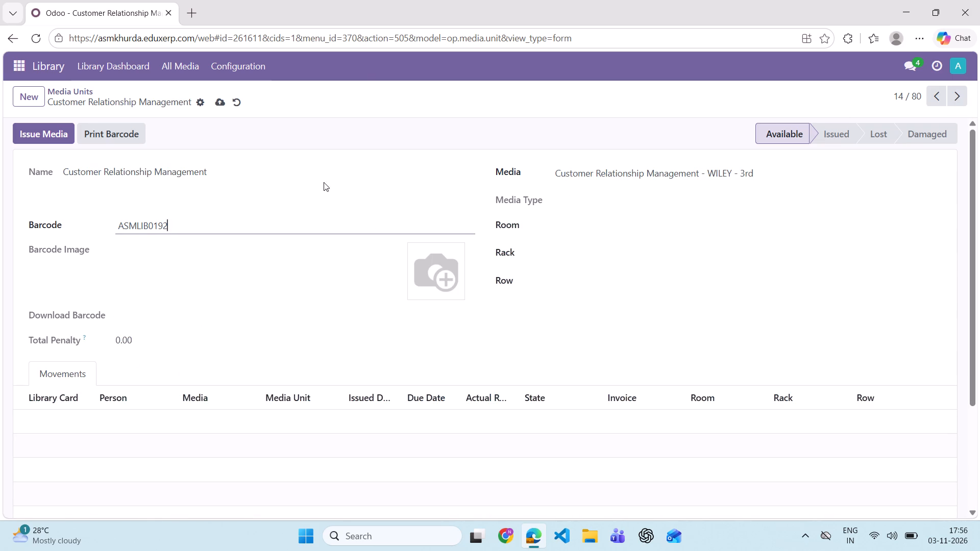
{"action": "left_click", "coordinate": [324, 160]}
{"action": "left_click", "coordinate": [211, 223]}
{"action": "key", "text": "8"}
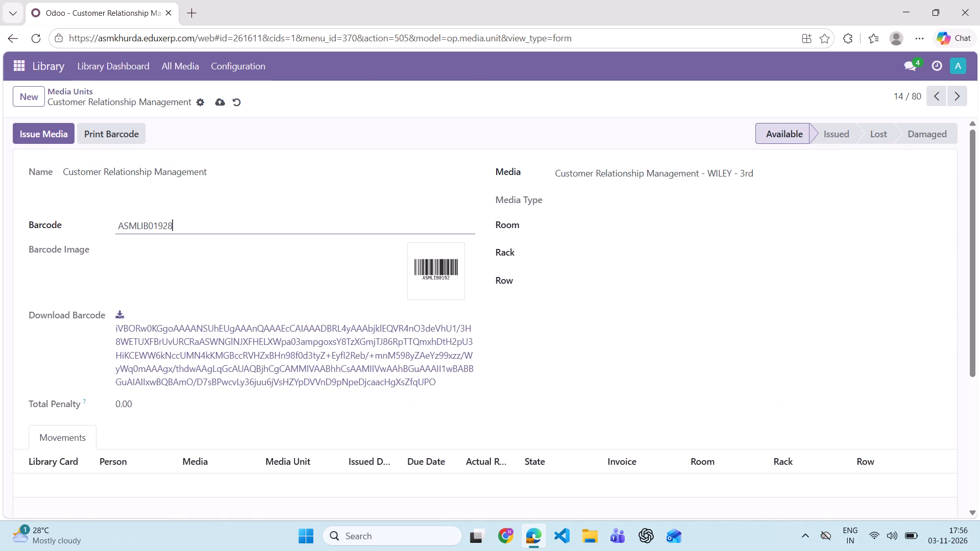
{"action": "left_click", "coordinate": [953, 99]}
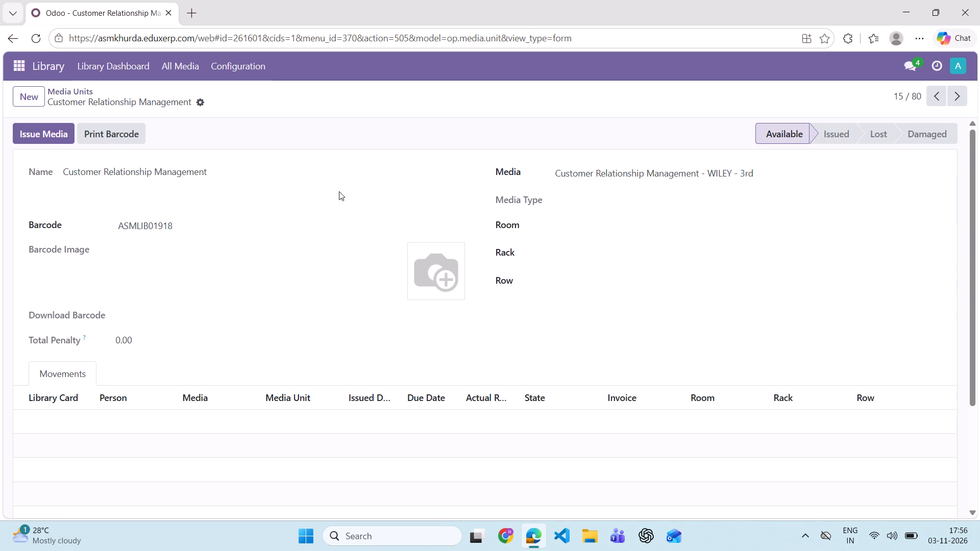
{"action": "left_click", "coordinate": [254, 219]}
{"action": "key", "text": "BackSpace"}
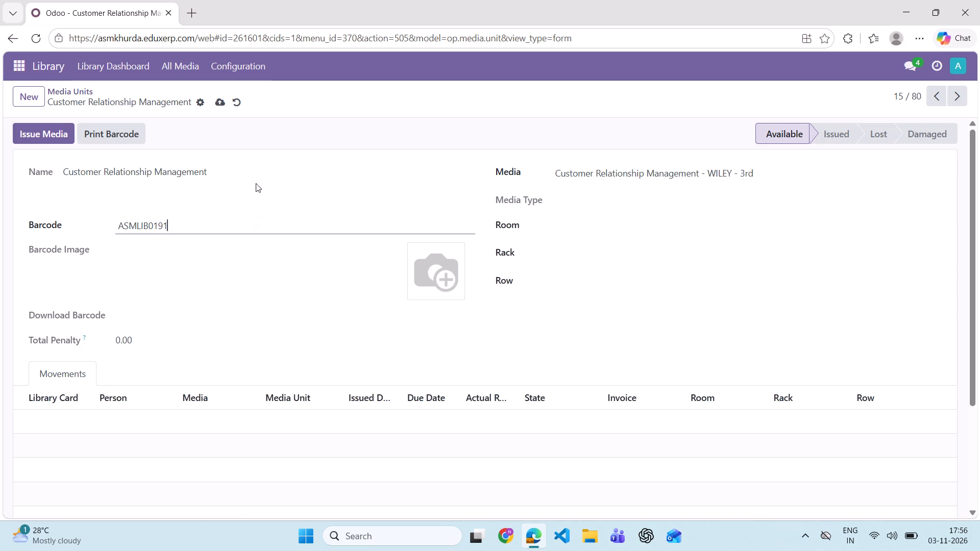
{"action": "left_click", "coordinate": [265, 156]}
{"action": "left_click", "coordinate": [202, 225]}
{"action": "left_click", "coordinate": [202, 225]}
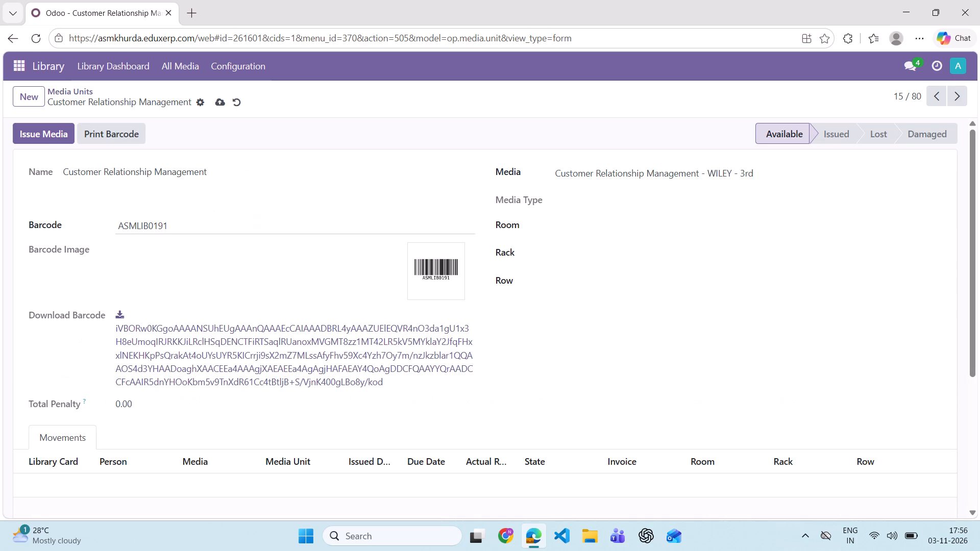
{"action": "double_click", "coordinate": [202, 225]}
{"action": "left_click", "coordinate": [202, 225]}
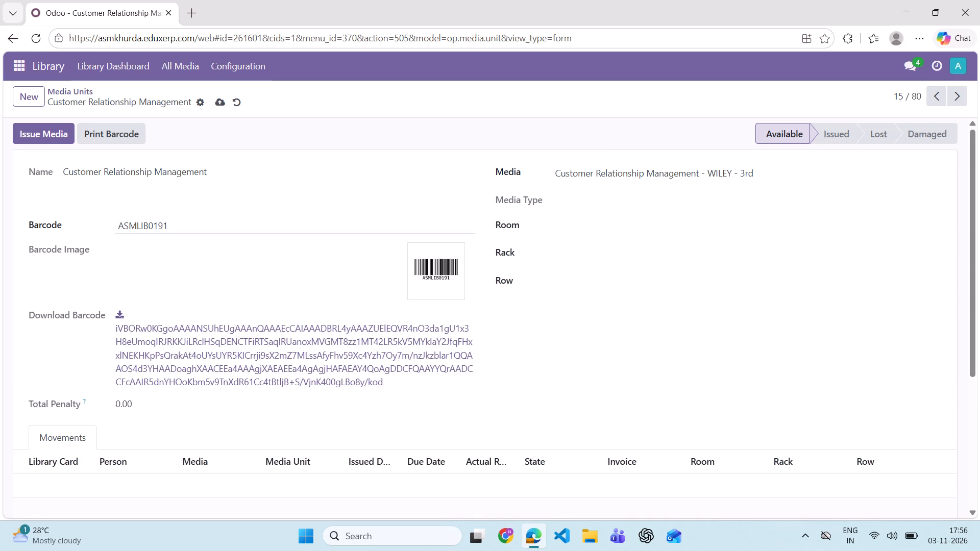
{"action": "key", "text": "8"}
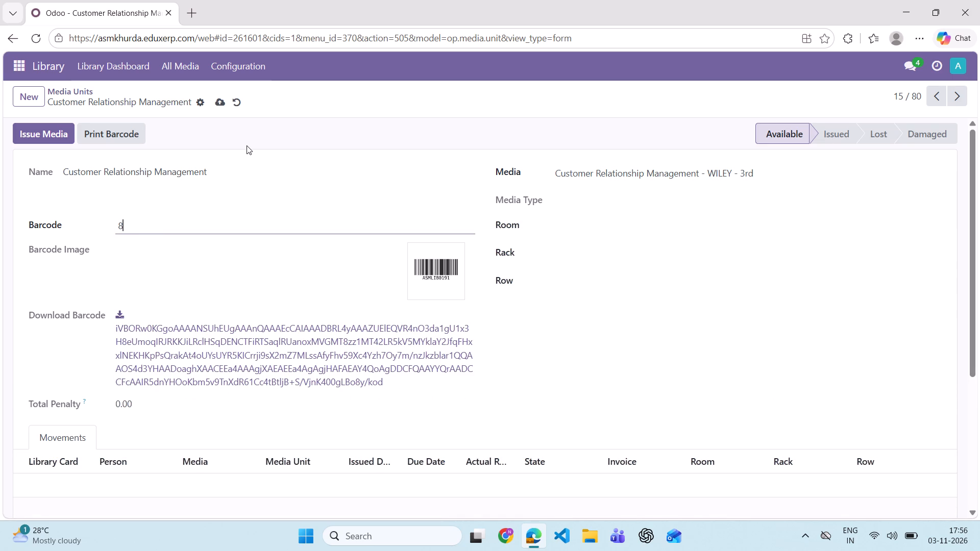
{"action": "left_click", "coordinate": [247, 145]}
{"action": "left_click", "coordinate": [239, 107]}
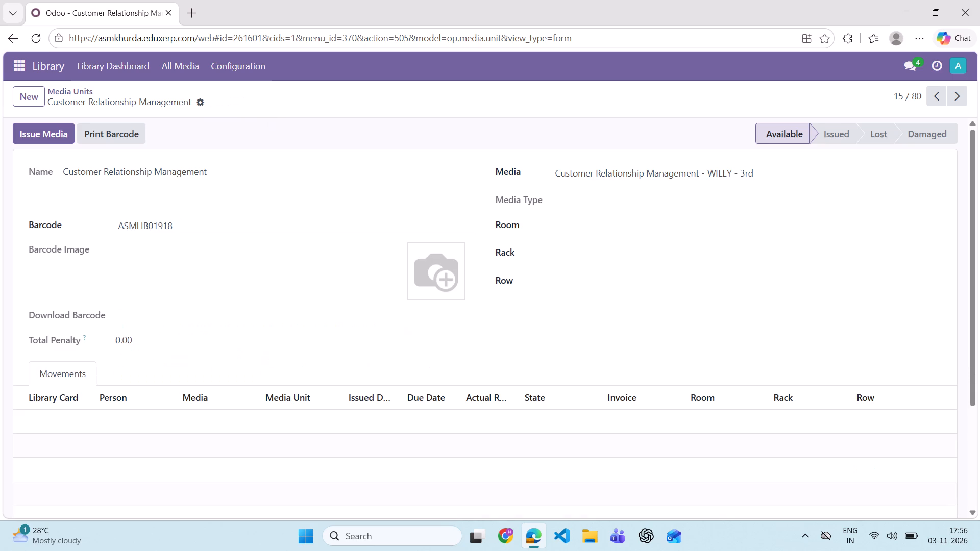
Set the barcode of the Customer Relationship Management unit ASMLIB01918 to ASMLIB019188, save it, and move to the next record.
{"action": "left_click", "coordinate": [183, 227]}
{"action": "key", "text": "8"}
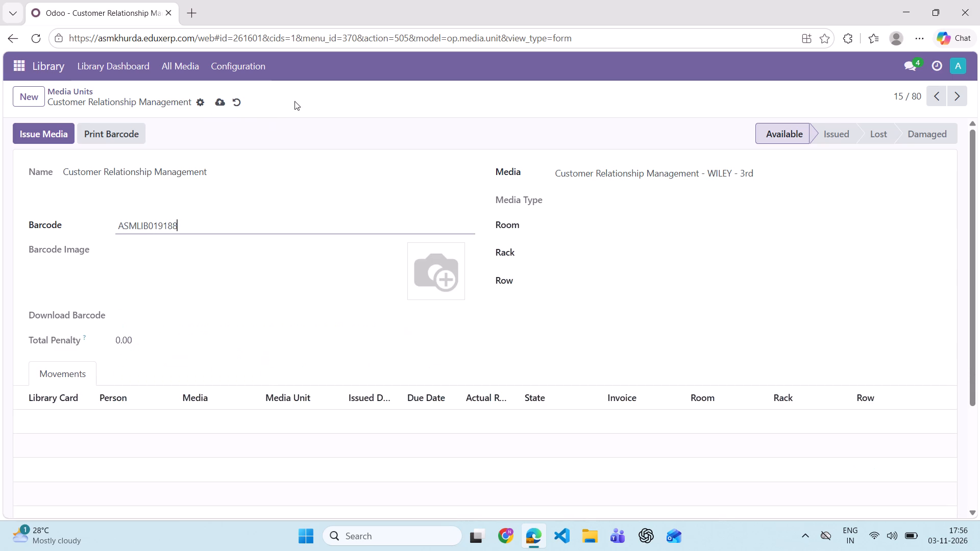
{"action": "left_click", "coordinate": [216, 107]}
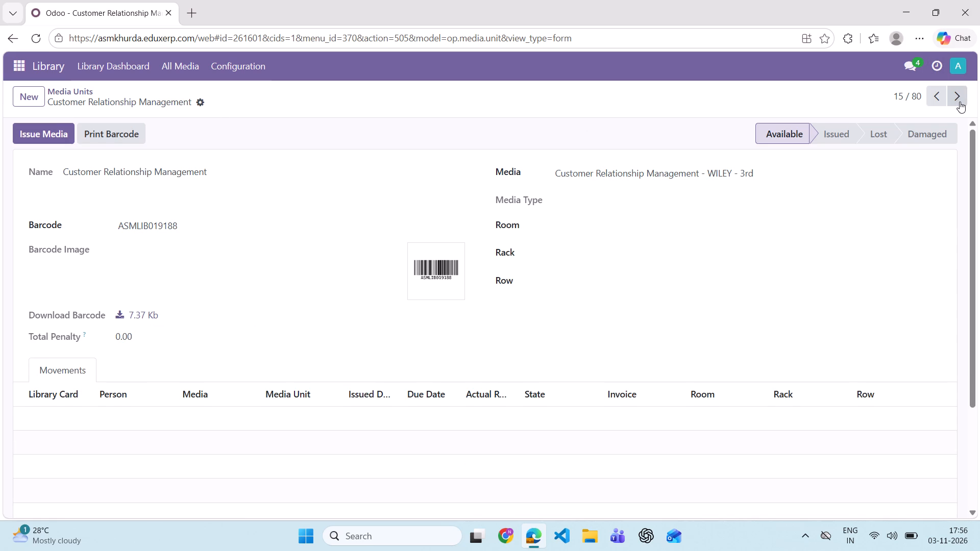
{"action": "left_click", "coordinate": [960, 102]}
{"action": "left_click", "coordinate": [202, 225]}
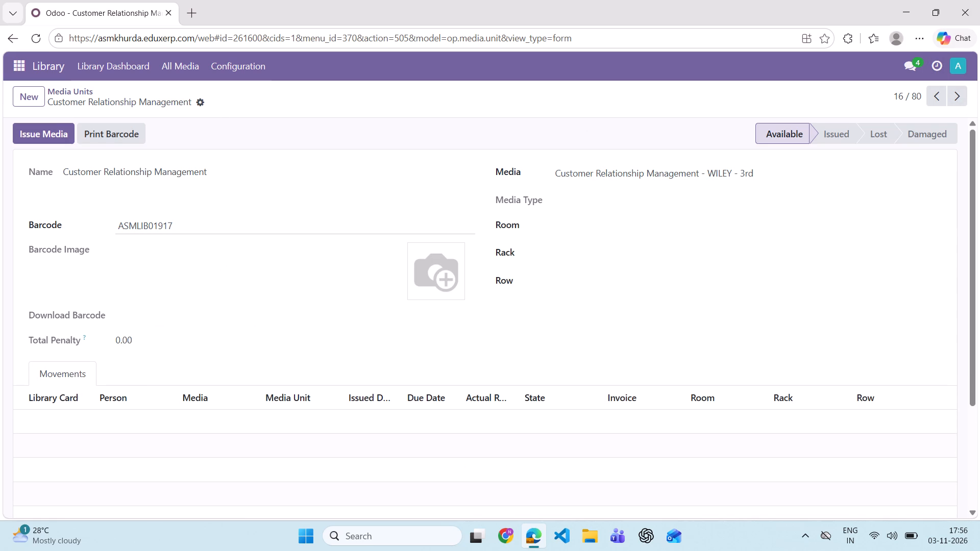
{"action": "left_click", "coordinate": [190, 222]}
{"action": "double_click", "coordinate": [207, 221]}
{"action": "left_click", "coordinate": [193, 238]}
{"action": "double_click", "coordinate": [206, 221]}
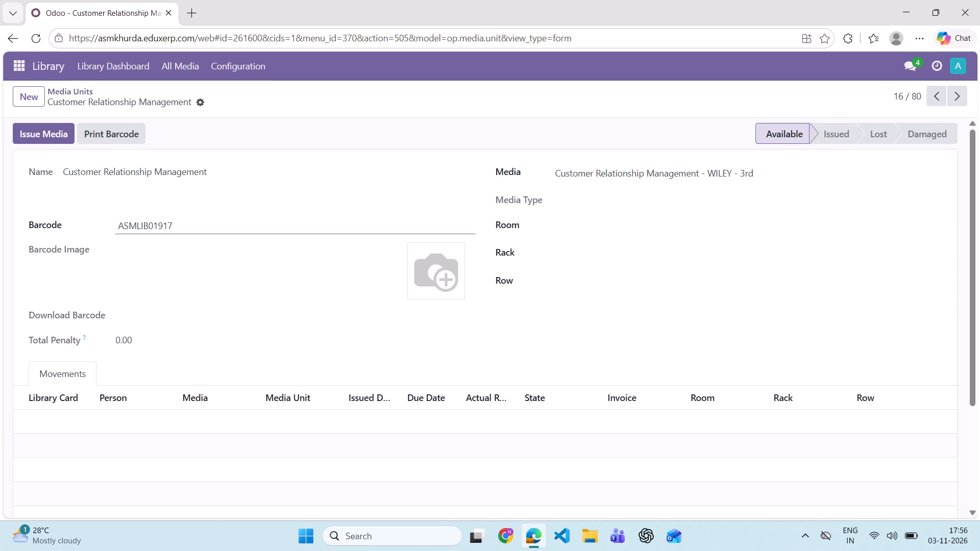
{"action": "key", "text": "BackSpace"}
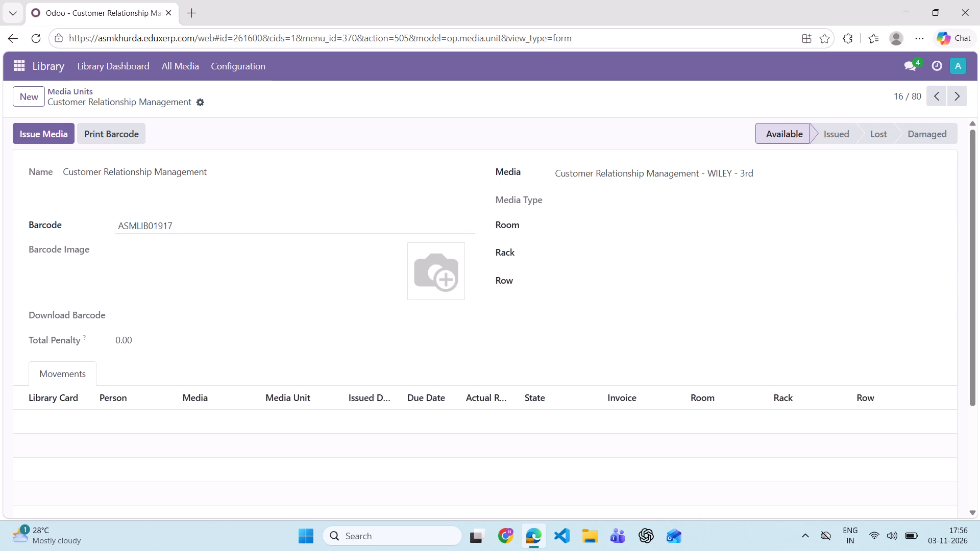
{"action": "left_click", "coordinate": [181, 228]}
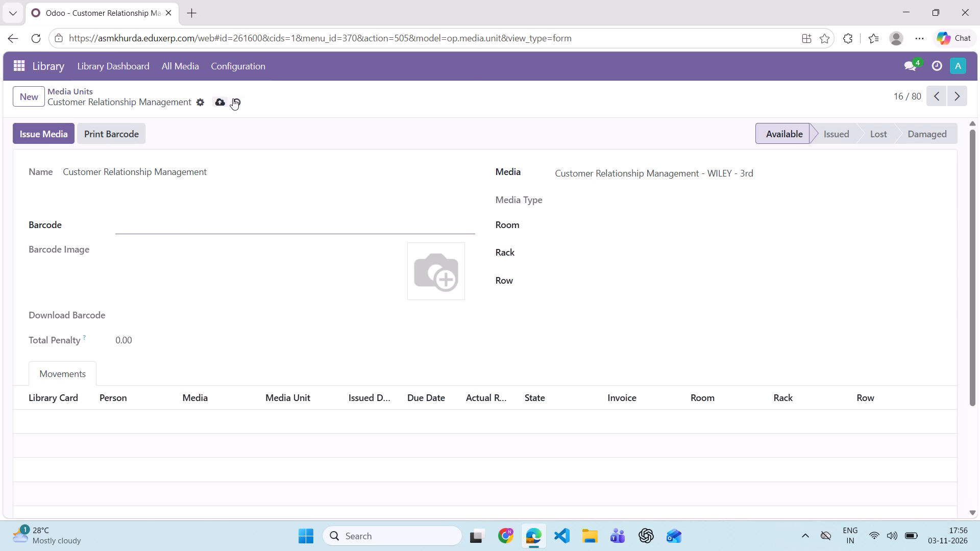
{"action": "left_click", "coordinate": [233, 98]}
Generate the barcode image of the Customer Relationship Management unit by shortening its barcode to ASMLIB0191, re-enter ASMLIB01917, and move to the next record.
{"action": "left_click", "coordinate": [189, 227]}
{"action": "key", "text": "BackSpace"}
{"action": "left_click", "coordinate": [244, 140]}
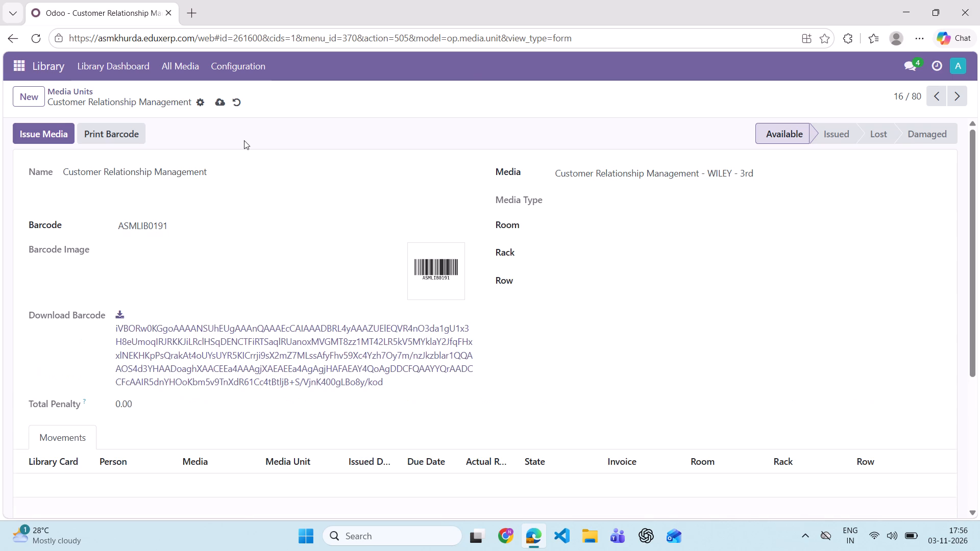
{"action": "left_click", "coordinate": [192, 224]}
{"action": "key", "text": "7"}
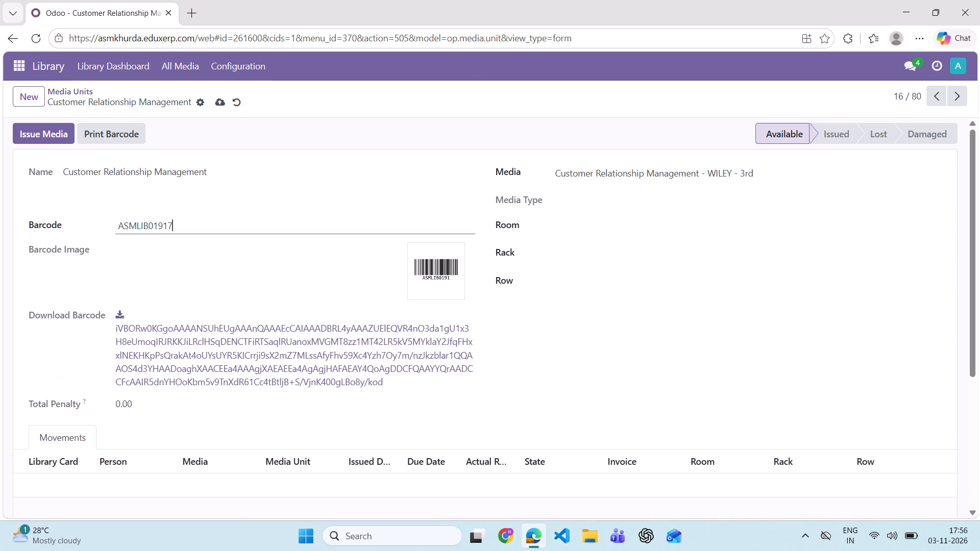
{"action": "left_click", "coordinate": [225, 133]}
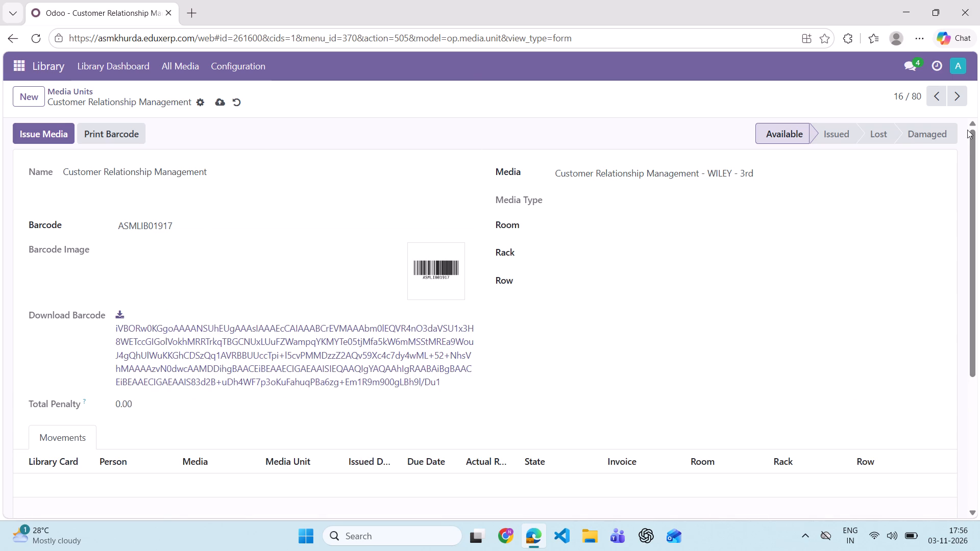
{"action": "left_click", "coordinate": [958, 102]}
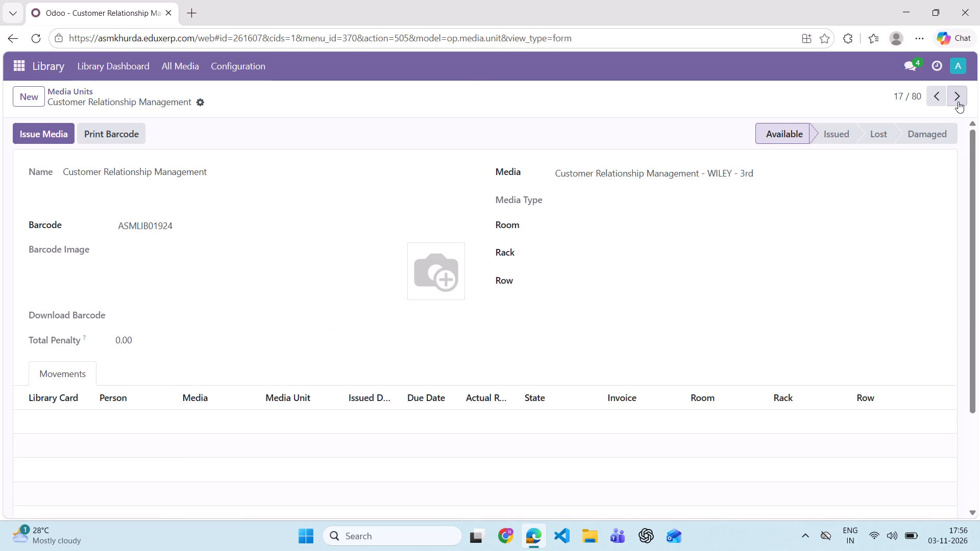
Generate the barcode image of the Customer Relationship Management unit by shortening its barcode to ASMLIB0192, re-enter ASMLIB01924, and move to the next record.
{"action": "left_click", "coordinate": [199, 228]}
{"action": "left_click", "coordinate": [199, 228]}
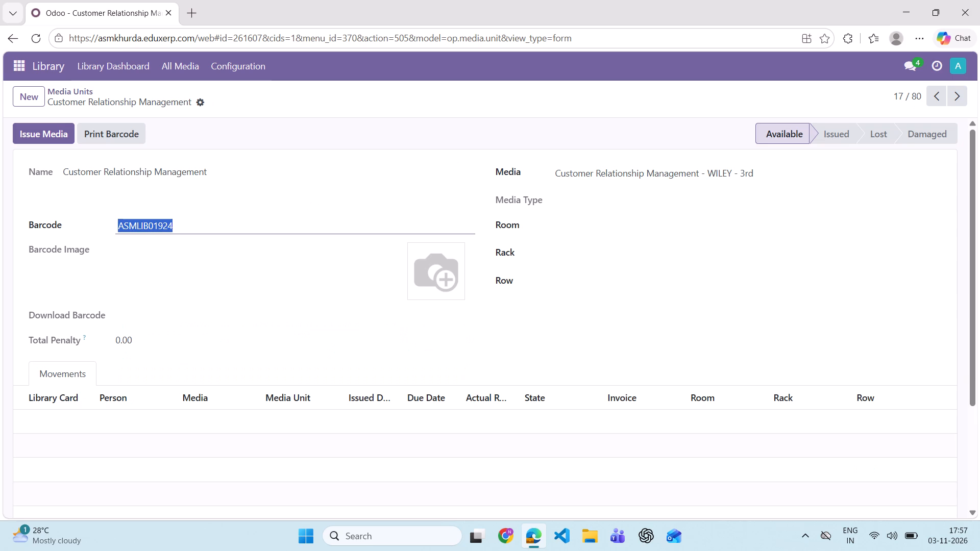
{"action": "left_click", "coordinate": [199, 228]}
{"action": "left_click", "coordinate": [199, 228]}
{"action": "left_click", "coordinate": [199, 228]}
{"action": "left_click", "coordinate": [286, 138]}
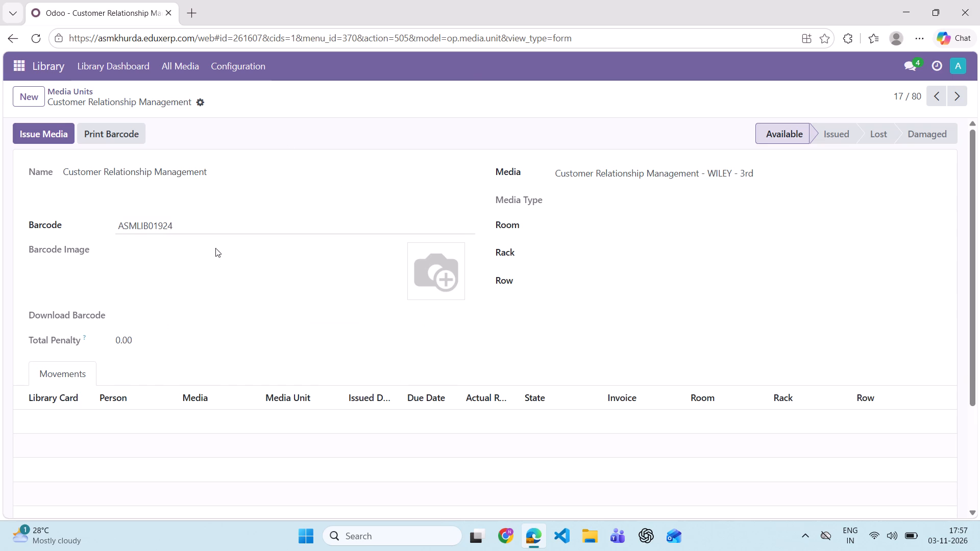
{"action": "left_click", "coordinate": [220, 228]}
{"action": "key", "text": "BackSpace"}
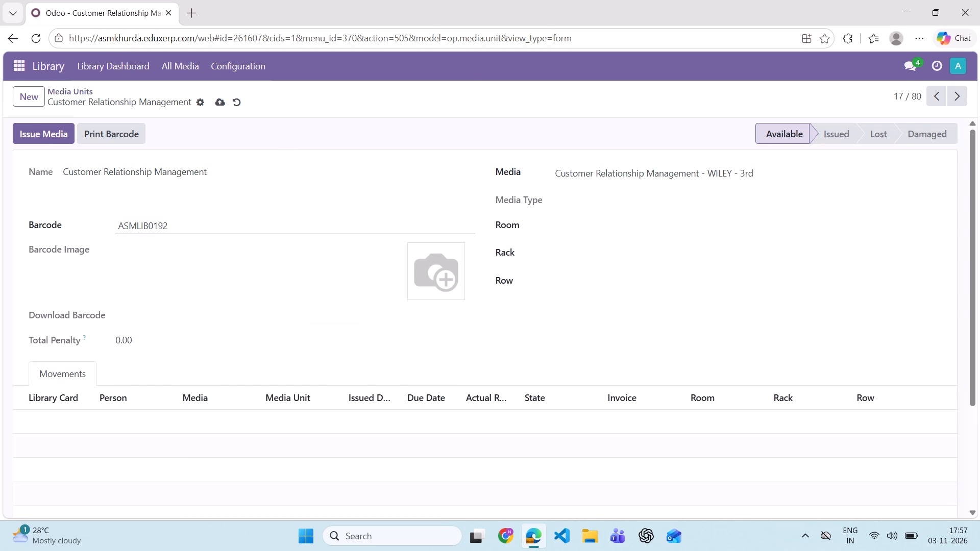
{"action": "left_click", "coordinate": [236, 137]}
{"action": "left_click", "coordinate": [204, 227]}
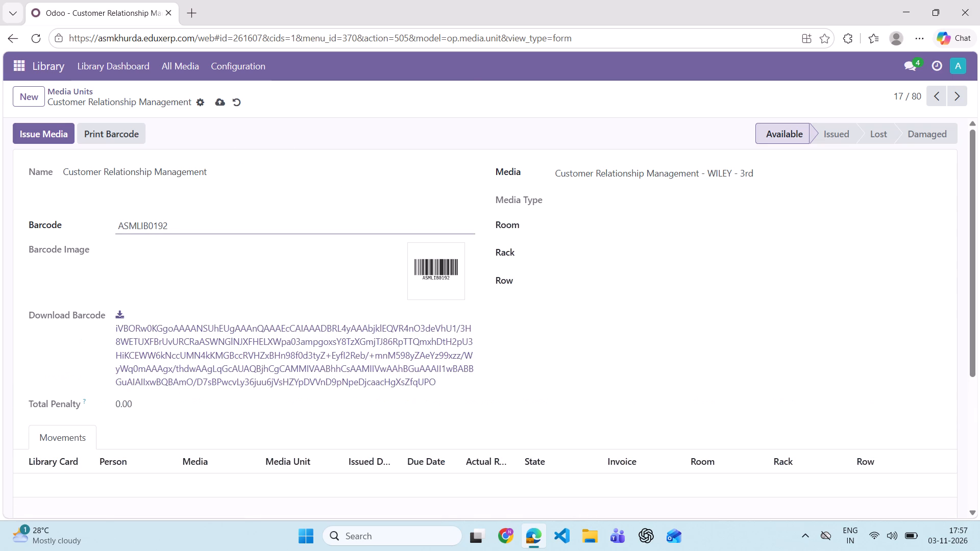
{"action": "key", "text": "4"}
{"action": "left_click", "coordinate": [960, 100]}
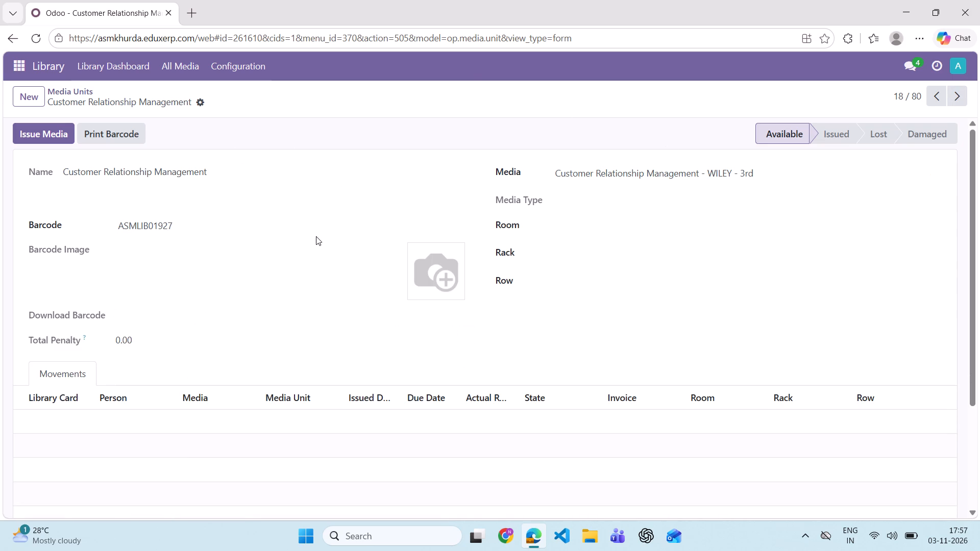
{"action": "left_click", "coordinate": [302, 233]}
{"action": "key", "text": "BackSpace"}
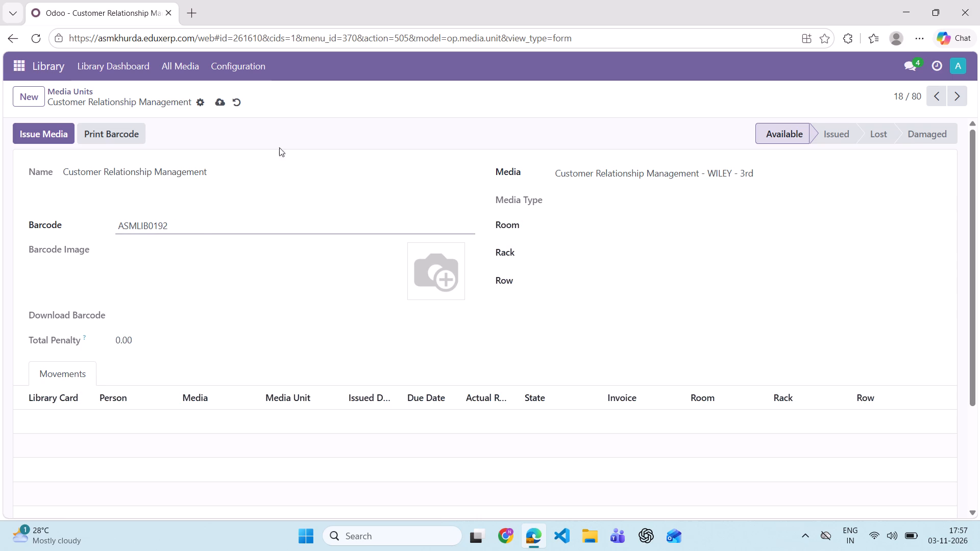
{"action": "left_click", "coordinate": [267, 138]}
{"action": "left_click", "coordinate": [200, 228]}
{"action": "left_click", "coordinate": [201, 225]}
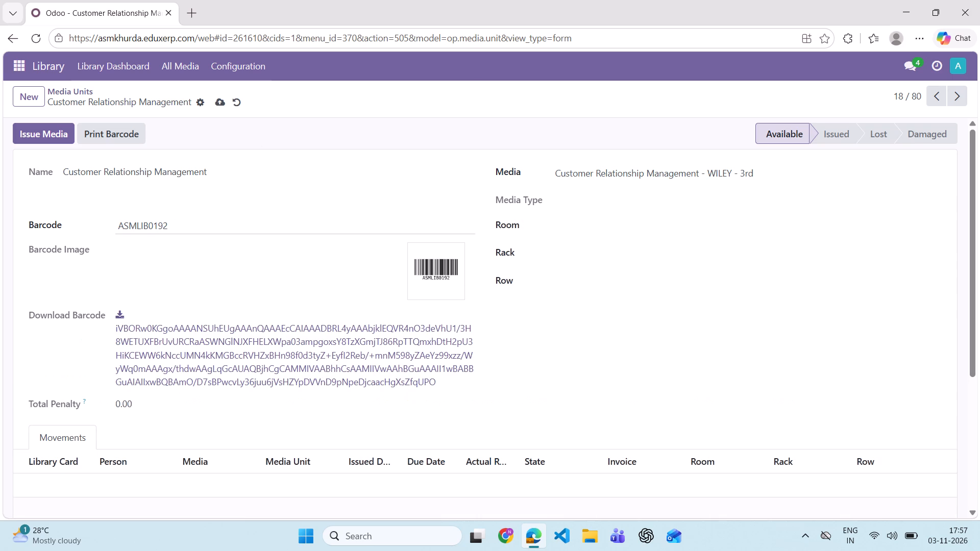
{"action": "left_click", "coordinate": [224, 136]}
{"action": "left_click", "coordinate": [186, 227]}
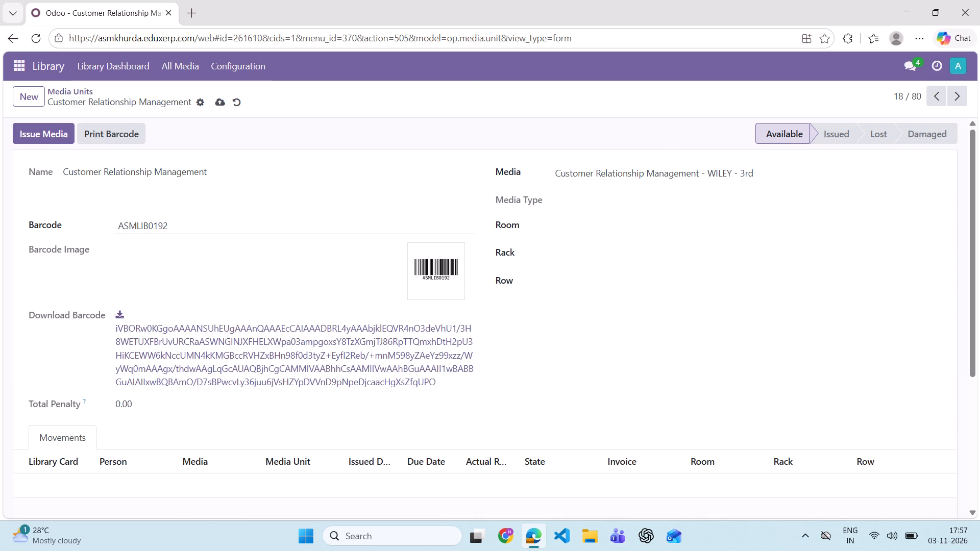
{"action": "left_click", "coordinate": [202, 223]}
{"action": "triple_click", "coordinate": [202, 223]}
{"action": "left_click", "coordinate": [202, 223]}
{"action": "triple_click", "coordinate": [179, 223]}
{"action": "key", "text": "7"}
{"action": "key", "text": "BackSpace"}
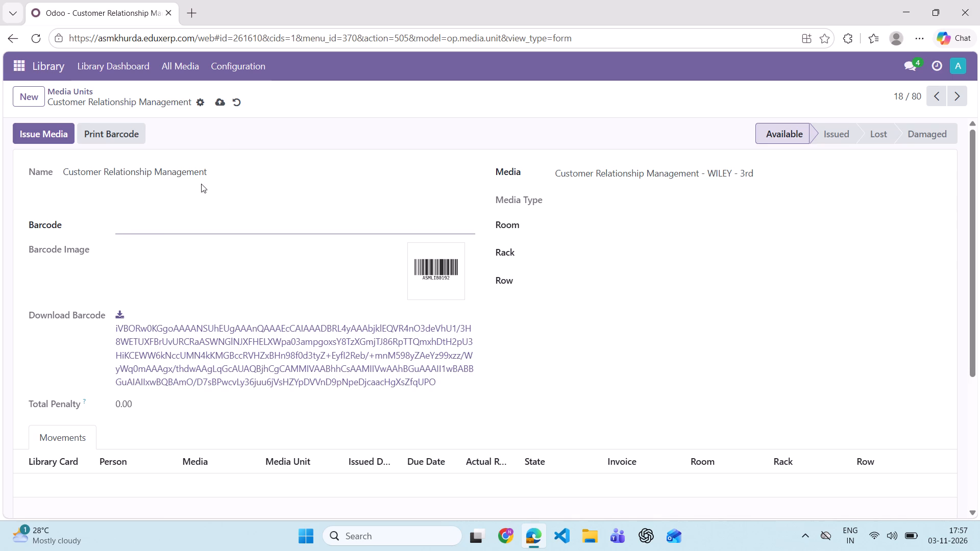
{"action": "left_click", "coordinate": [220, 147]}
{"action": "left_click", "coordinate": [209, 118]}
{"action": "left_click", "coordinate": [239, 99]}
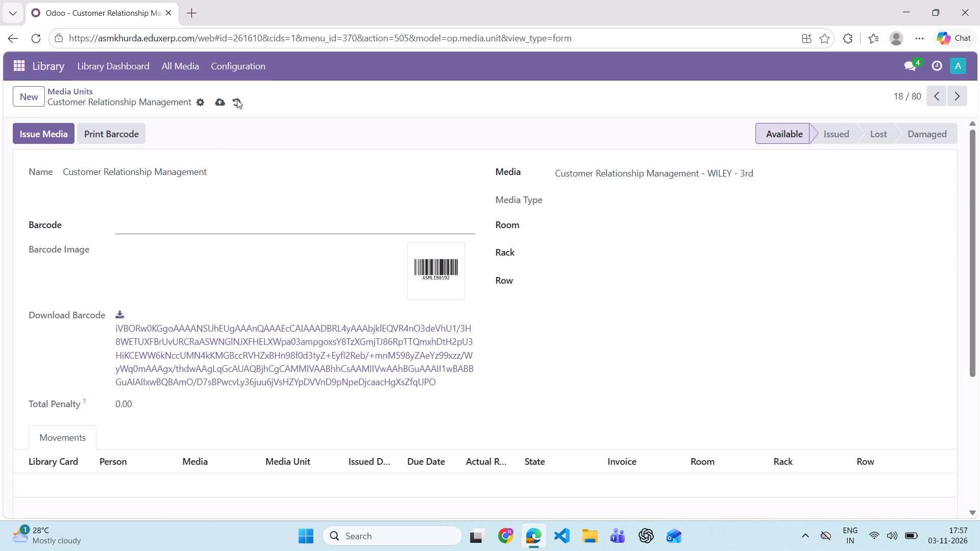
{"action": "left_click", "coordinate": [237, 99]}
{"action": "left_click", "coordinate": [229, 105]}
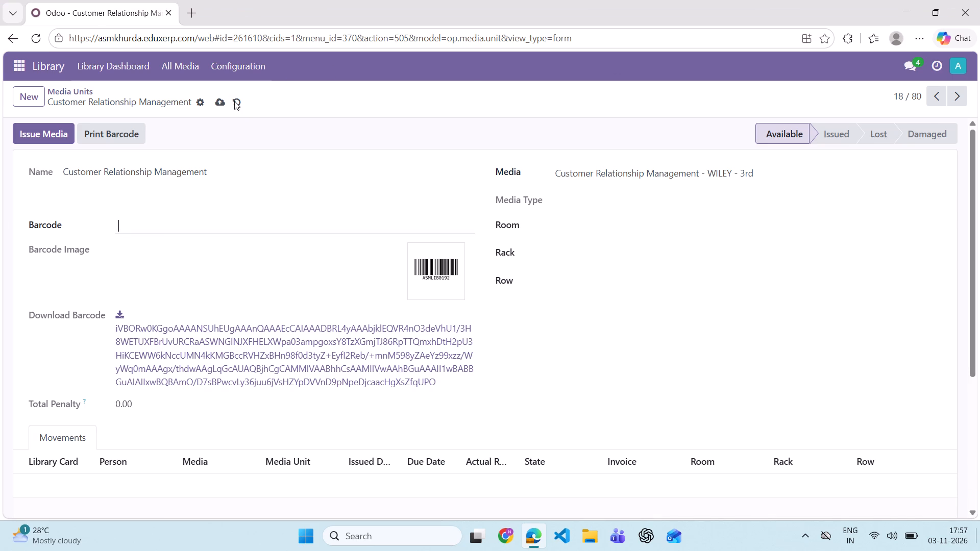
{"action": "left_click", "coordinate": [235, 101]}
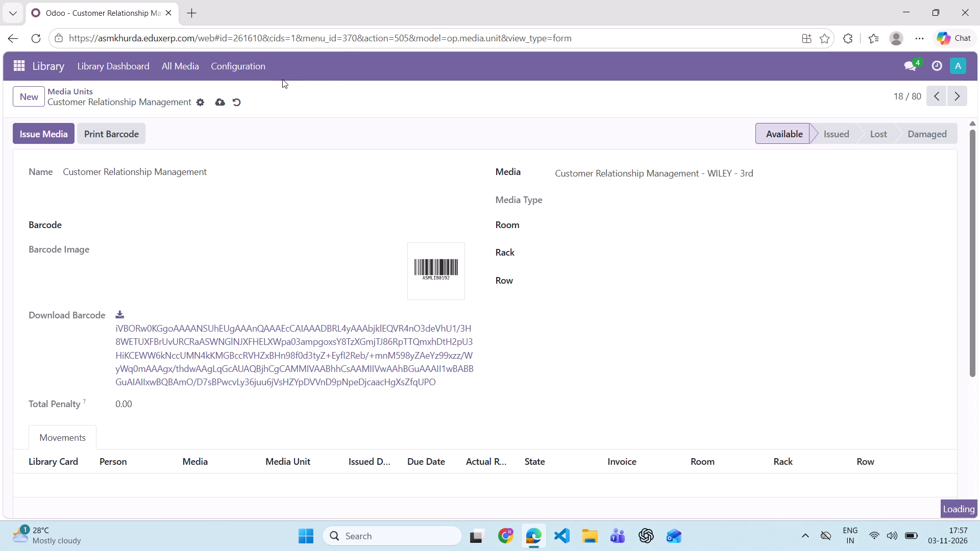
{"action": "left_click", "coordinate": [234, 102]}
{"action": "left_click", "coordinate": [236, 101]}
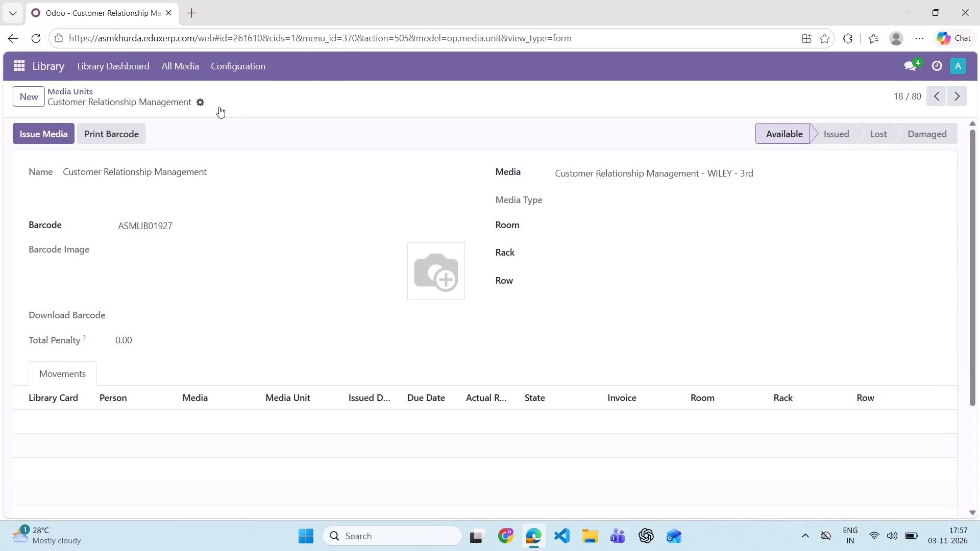
Generate the barcode image of the Customer Relationship Management unit by shortening its barcode to ASMLIB0192, re-enter ASMLIB01927, and move to the next record.
{"action": "triple_click", "coordinate": [194, 227]}
{"action": "double_click", "coordinate": [194, 227]}
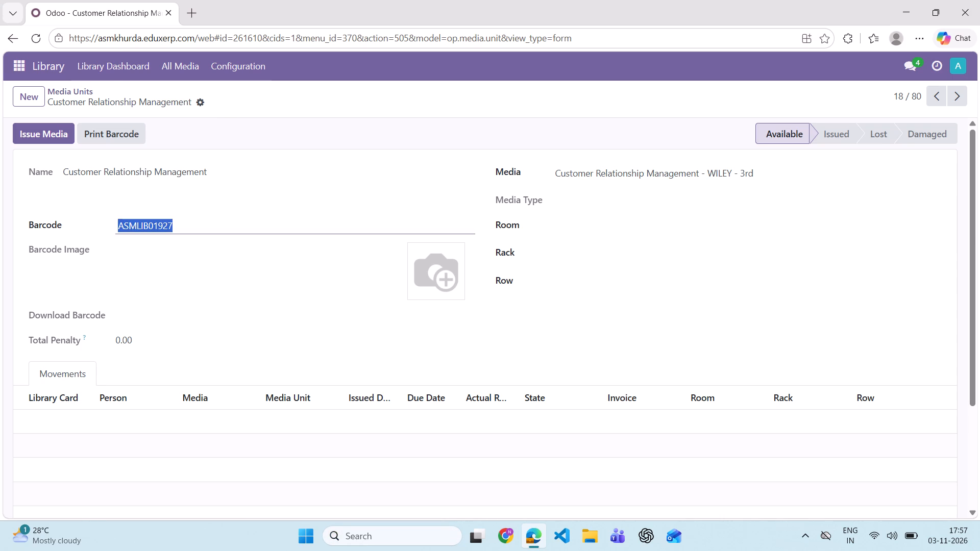
{"action": "left_click", "coordinate": [221, 217]}
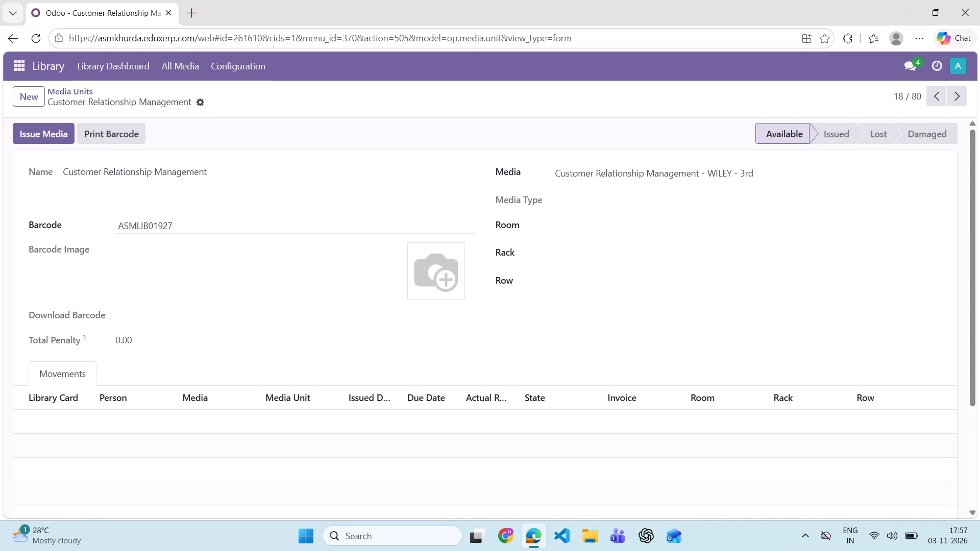
{"action": "key", "text": "BackSpace"}
{"action": "left_click", "coordinate": [208, 142]}
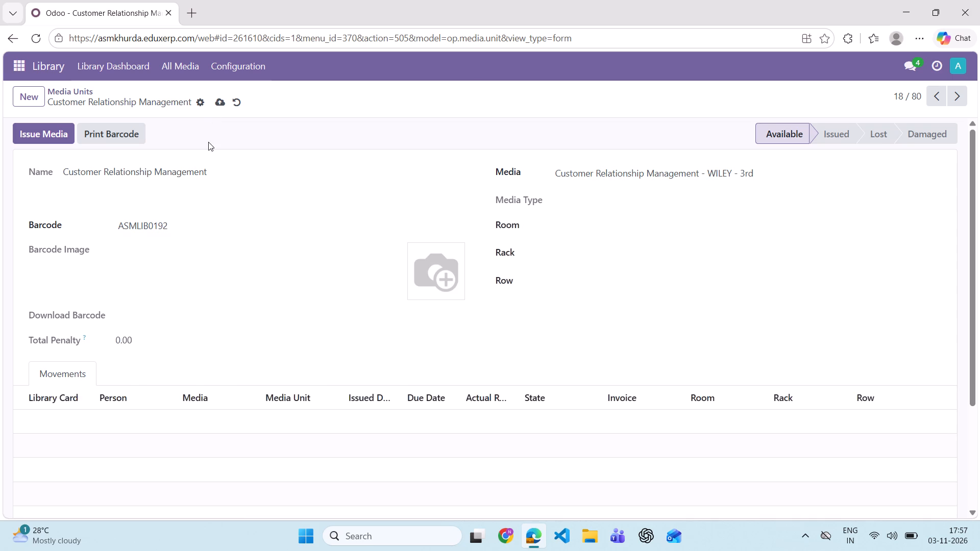
{"action": "left_click", "coordinate": [187, 234]}
{"action": "left_click", "coordinate": [190, 226]}
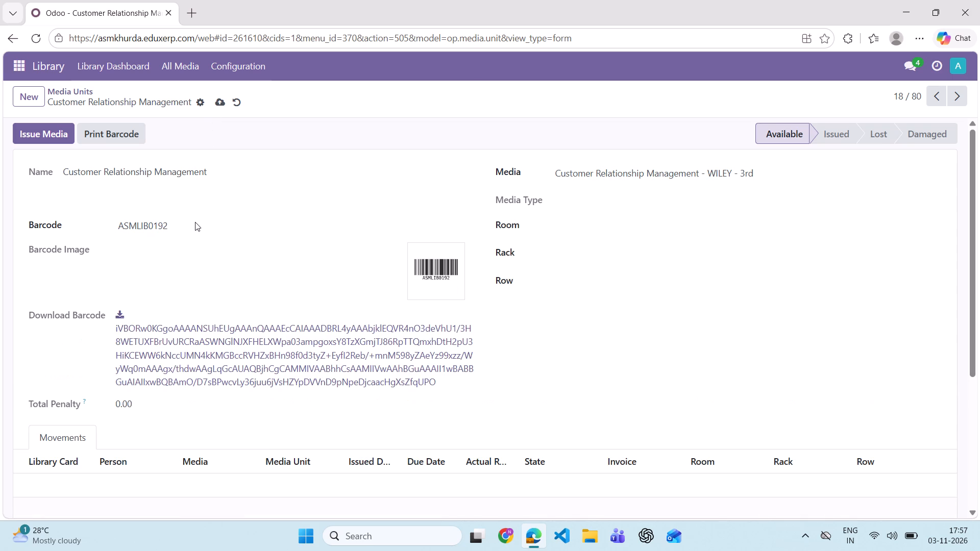
{"action": "left_click", "coordinate": [195, 222]}
{"action": "left_click", "coordinate": [178, 215]}
{"action": "left_click", "coordinate": [176, 222]}
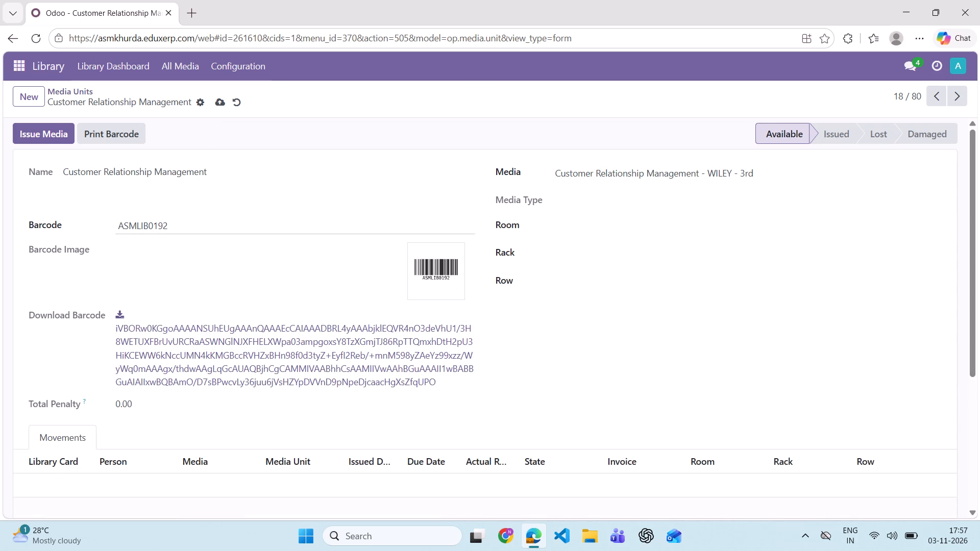
{"action": "key", "text": "7"}
{"action": "left_click", "coordinate": [176, 222]}
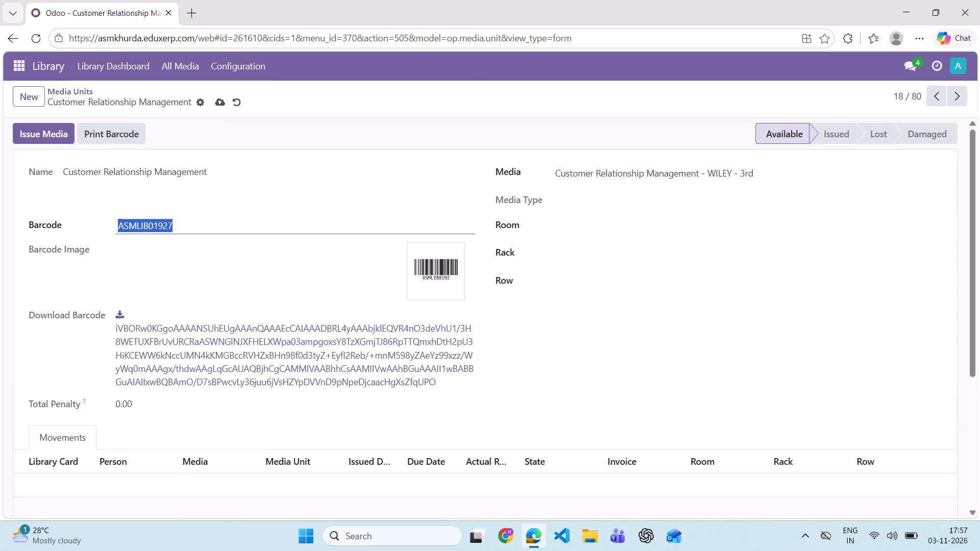
{"action": "left_click", "coordinate": [175, 226]}
{"action": "left_click", "coordinate": [959, 100]}
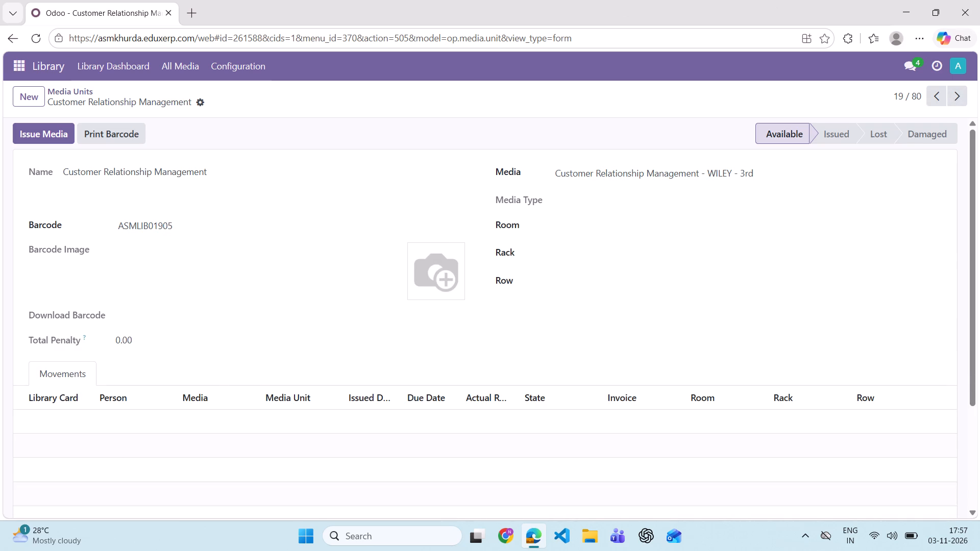
Generate the barcode image of the Customer Relationship Management unit by shortening its barcode to ASMLIB0190, re-enter ASMLIB01905, and move to the next record.
{"action": "left_click", "coordinate": [191, 225]}
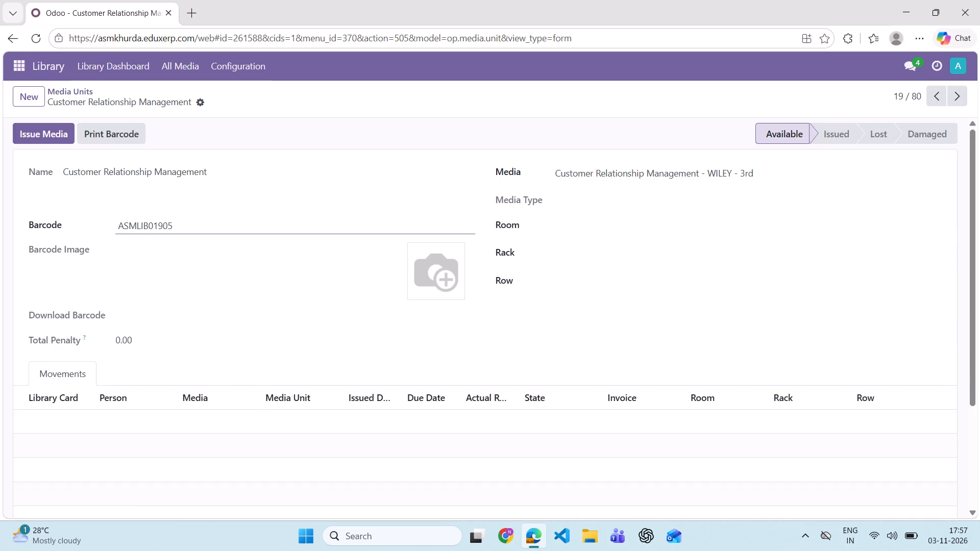
{"action": "key", "text": "BackSpace"}
{"action": "left_click", "coordinate": [255, 131]}
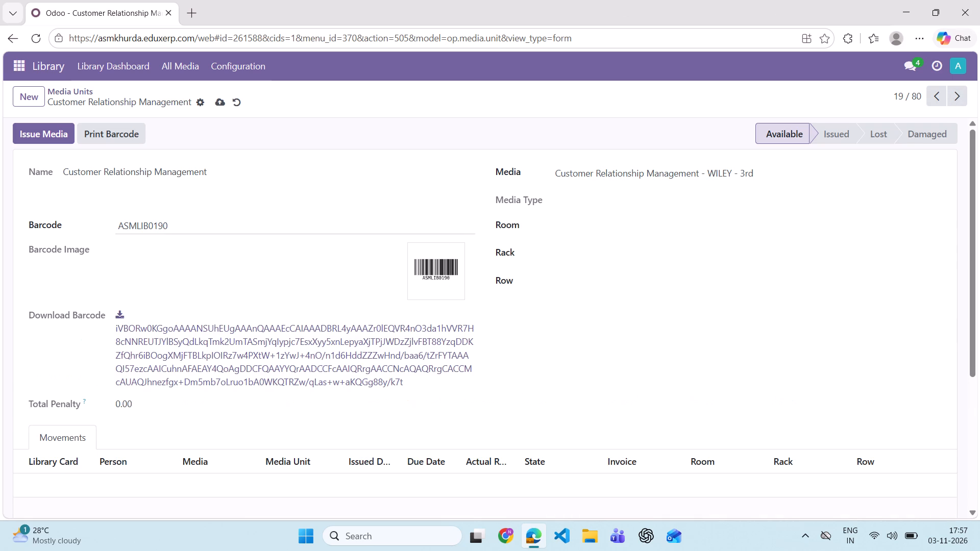
{"action": "left_click", "coordinate": [177, 231]}
{"action": "key", "text": "5"}
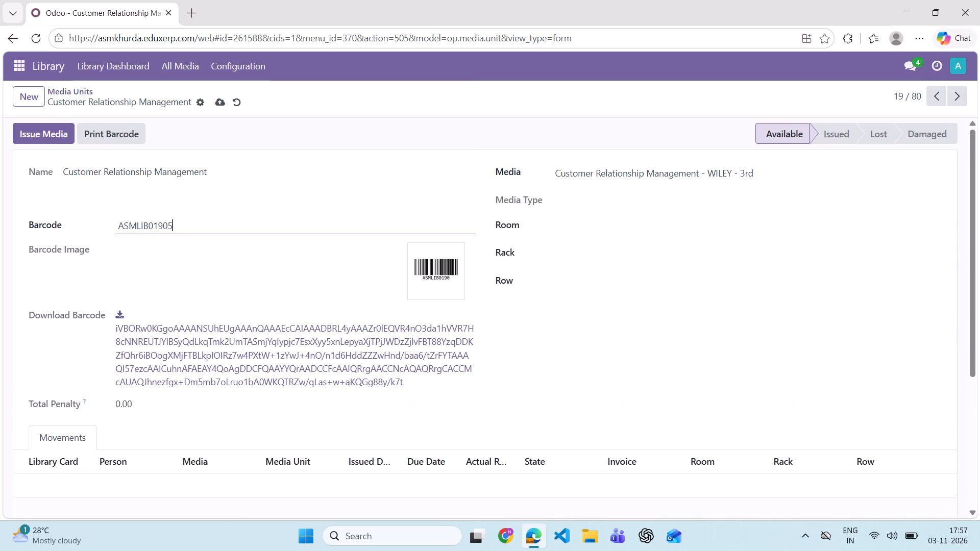
{"action": "left_click", "coordinate": [957, 99]}
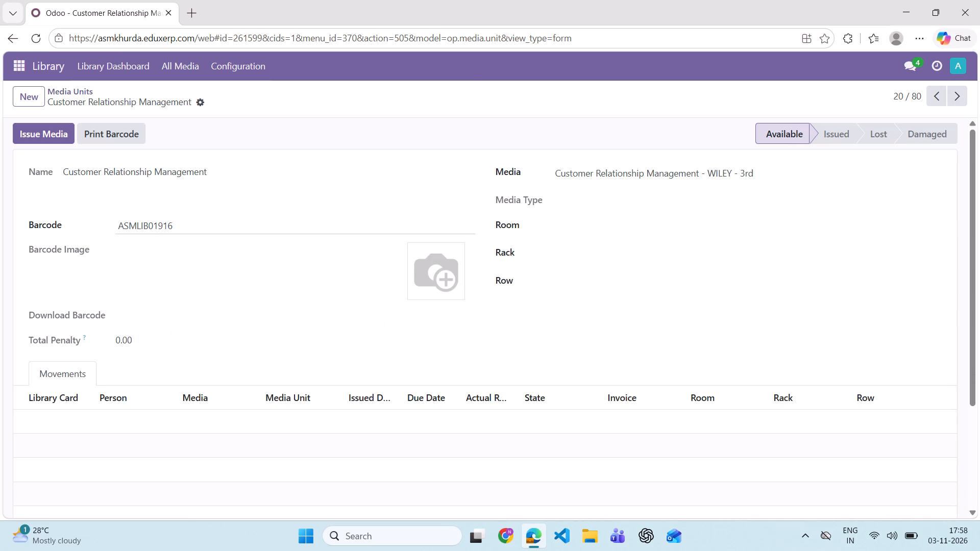
Generate the barcode image of the Customer Relationship Management unit by shortening its barcode to ASMLIB0191, re-enter ASMLIB01916, and move to the next record.
{"action": "left_click", "coordinate": [320, 221]}
{"action": "key", "text": "BackSpace"}
{"action": "left_click", "coordinate": [278, 128]}
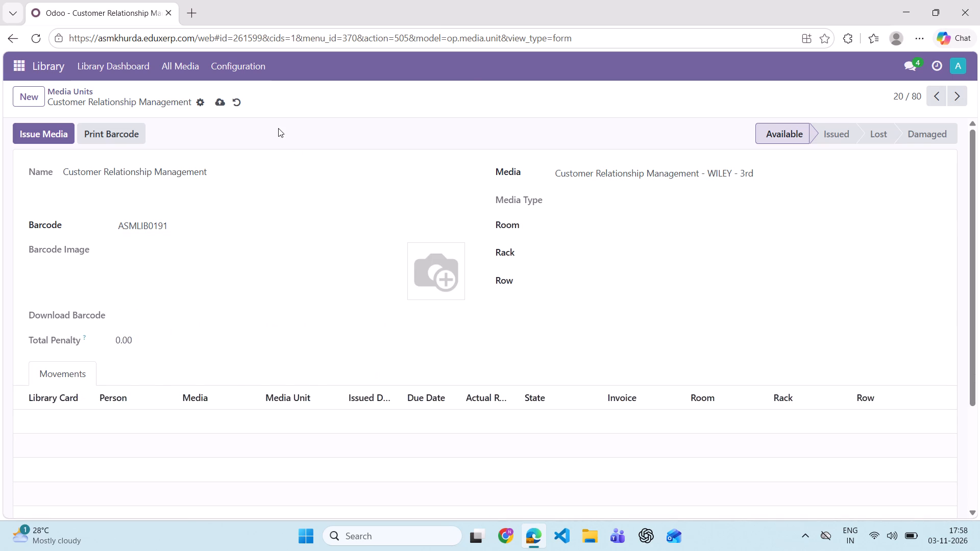
{"action": "left_click", "coordinate": [204, 230]}
{"action": "key", "text": "6"}
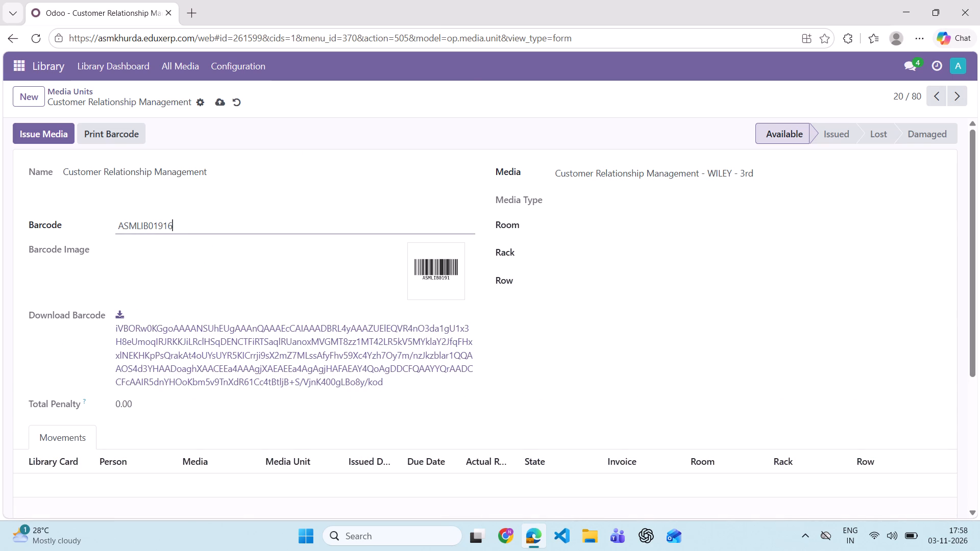
{"action": "left_click", "coordinate": [954, 96]}
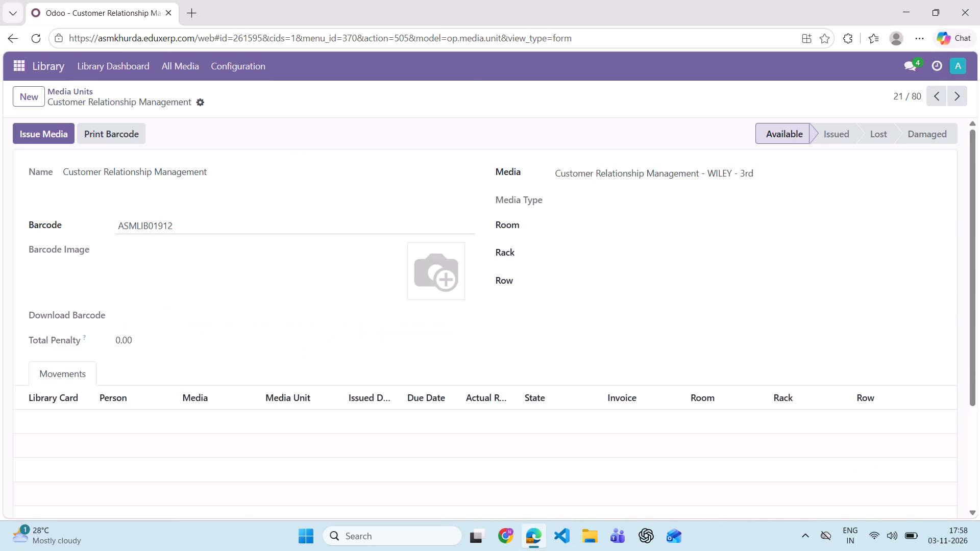
Re-enter the final digit of the Customer Relationship Management unit's barcode as ASMLIB01912 and move to the next record.
{"action": "left_click", "coordinate": [274, 230]}
{"action": "key", "text": "BackSpace"}
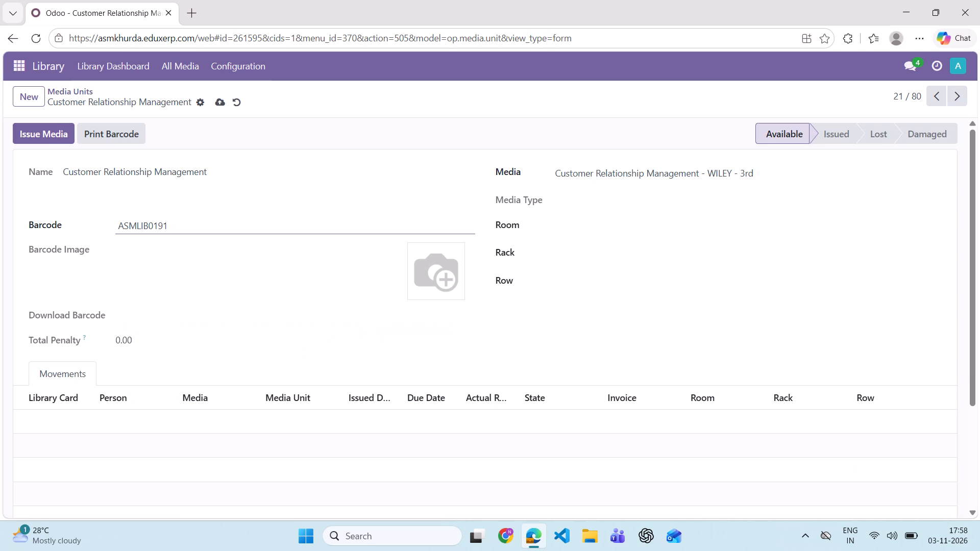
{"action": "key", "text": "2"}
{"action": "left_click", "coordinate": [955, 101]}
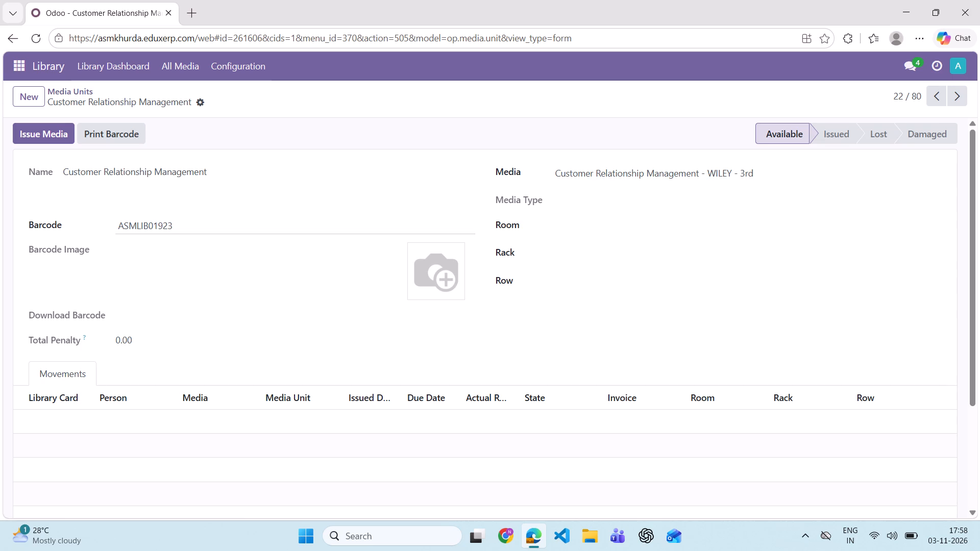
Generate the barcode image of the Customer Relationship Management unit by shortening its barcode to ASMLIB0192, re-enter ASMLIB01923, and move to the next record.
{"action": "left_click", "coordinate": [204, 227]}
{"action": "key", "text": "BackSpace"}
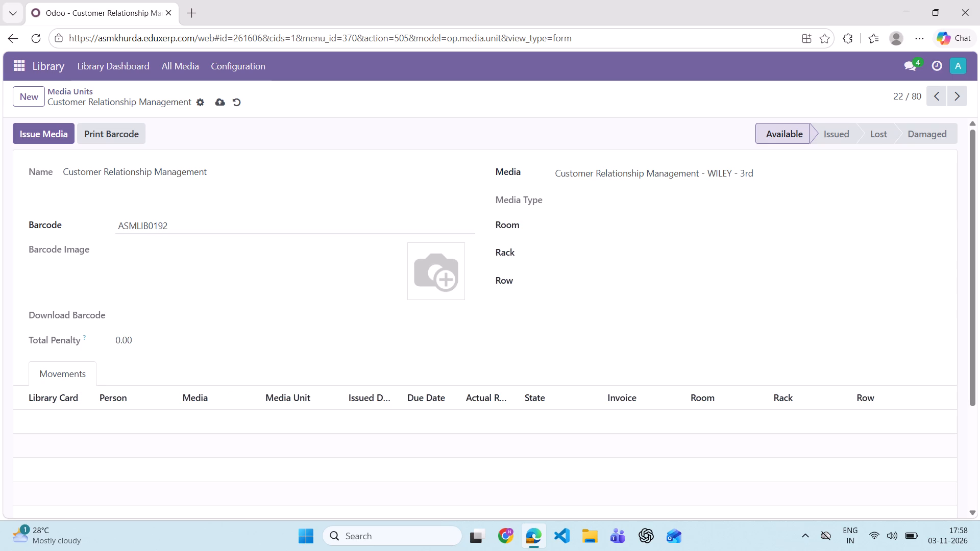
{"action": "left_click", "coordinate": [213, 139]}
{"action": "left_click", "coordinate": [189, 225]}
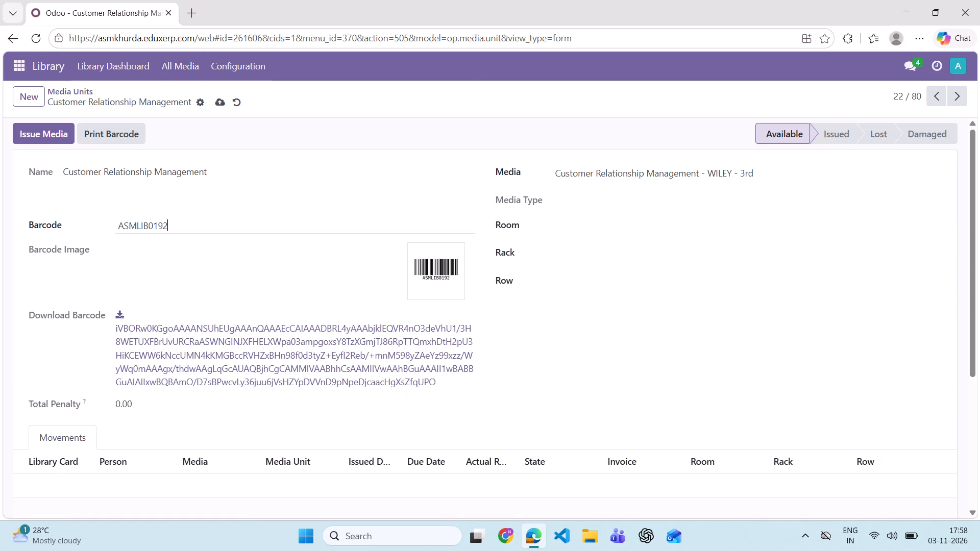
{"action": "key", "text": "3"}
{"action": "left_click", "coordinate": [959, 102]}
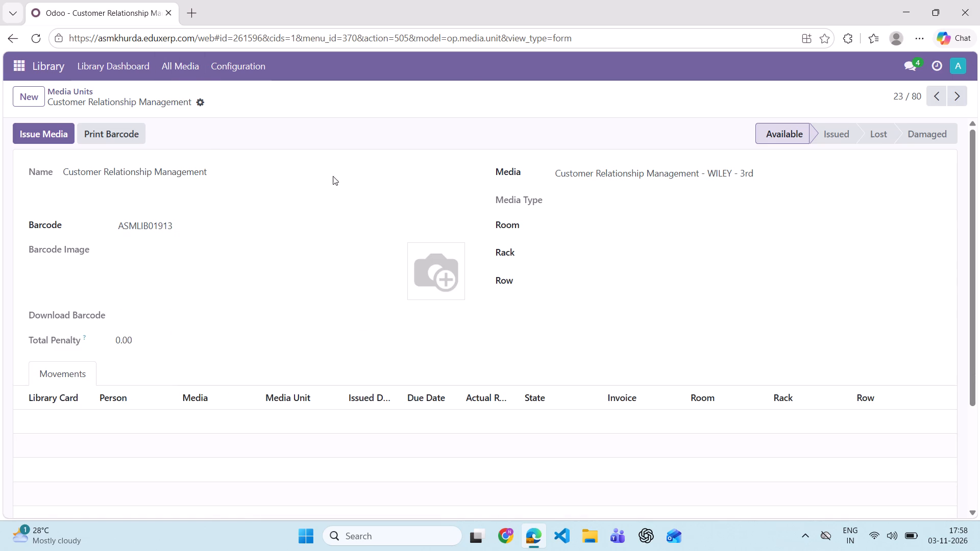
Generate the barcode image of the Customer Relationship Management unit by shortening its barcode to ASMLIB0191, re-enter ASMLIB01913, and move to the next record.
{"action": "left_click", "coordinate": [243, 232]}
{"action": "key", "text": "BackSpace"}
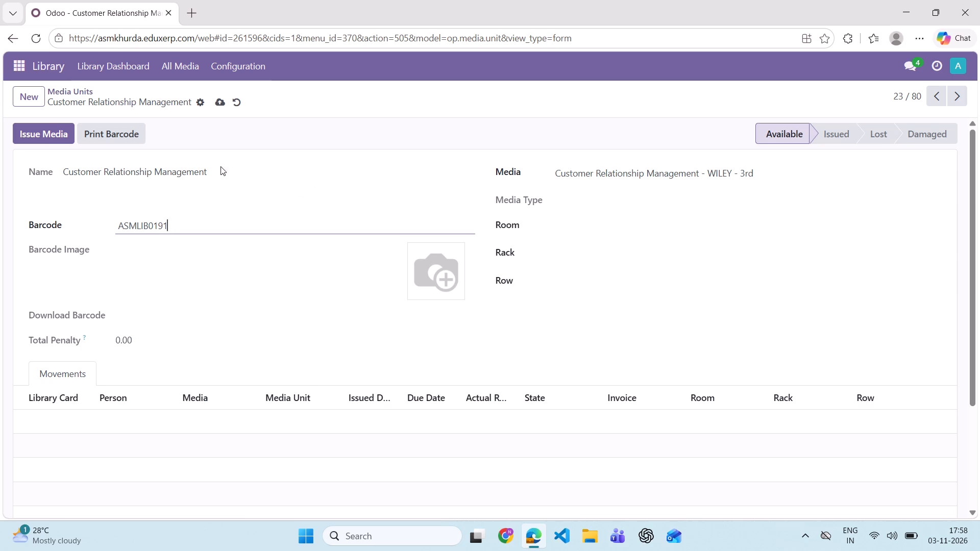
{"action": "left_click", "coordinate": [217, 135]}
{"action": "left_click", "coordinate": [175, 225]}
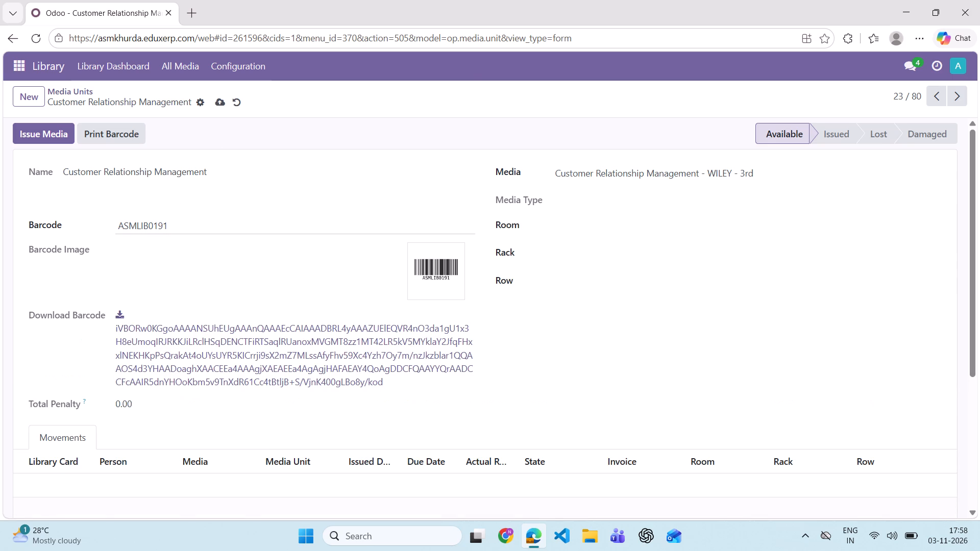
{"action": "left_click", "coordinate": [205, 231]}
{"action": "left_click", "coordinate": [190, 218]}
{"action": "left_click", "coordinate": [185, 231]}
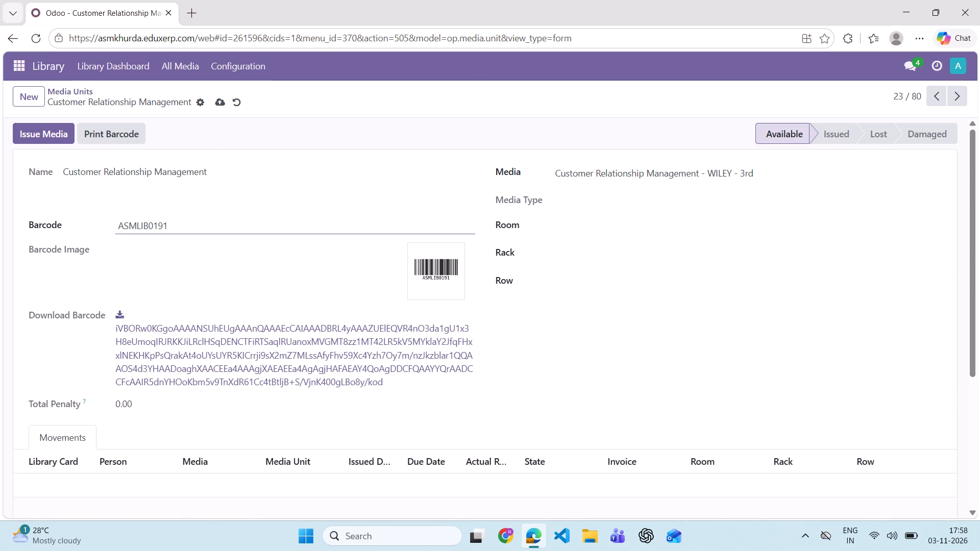
{"action": "key", "text": "3"}
{"action": "left_click", "coordinate": [961, 97]}
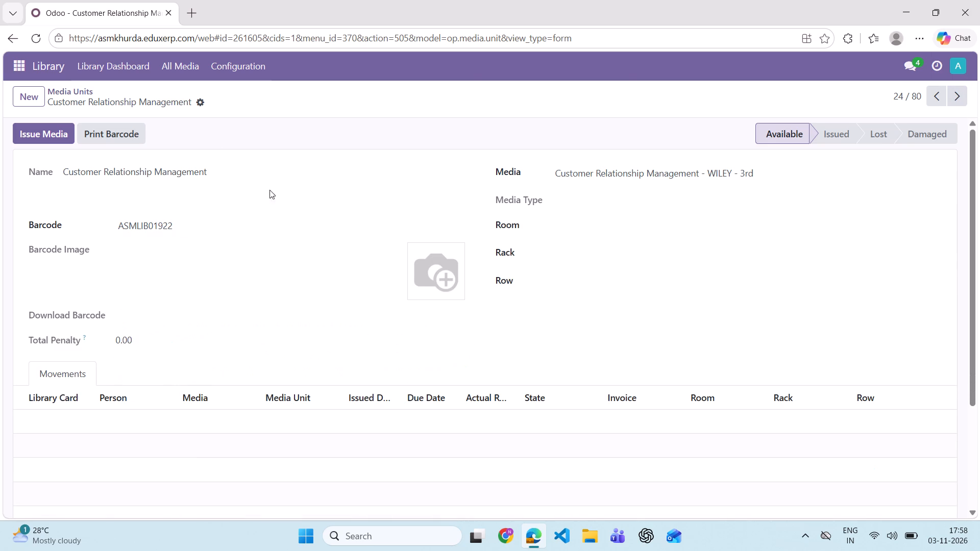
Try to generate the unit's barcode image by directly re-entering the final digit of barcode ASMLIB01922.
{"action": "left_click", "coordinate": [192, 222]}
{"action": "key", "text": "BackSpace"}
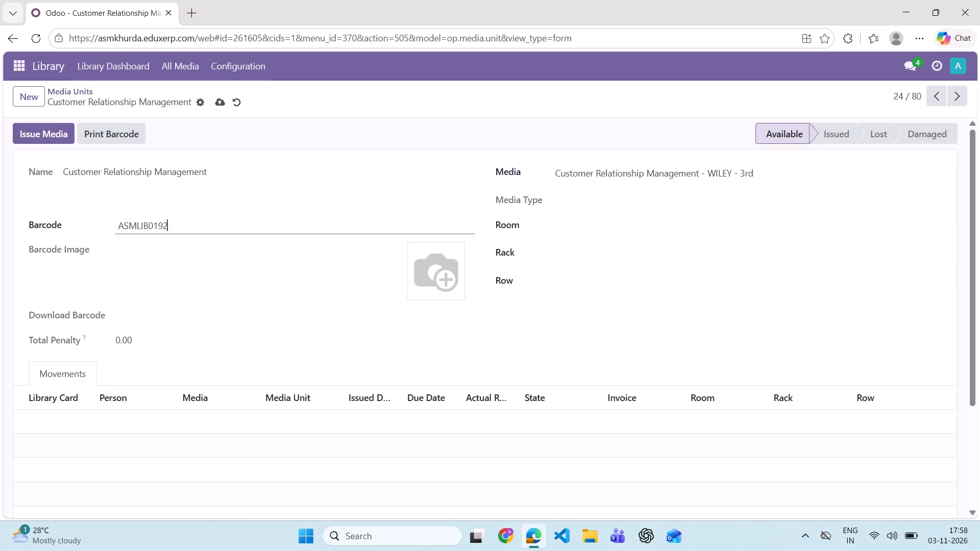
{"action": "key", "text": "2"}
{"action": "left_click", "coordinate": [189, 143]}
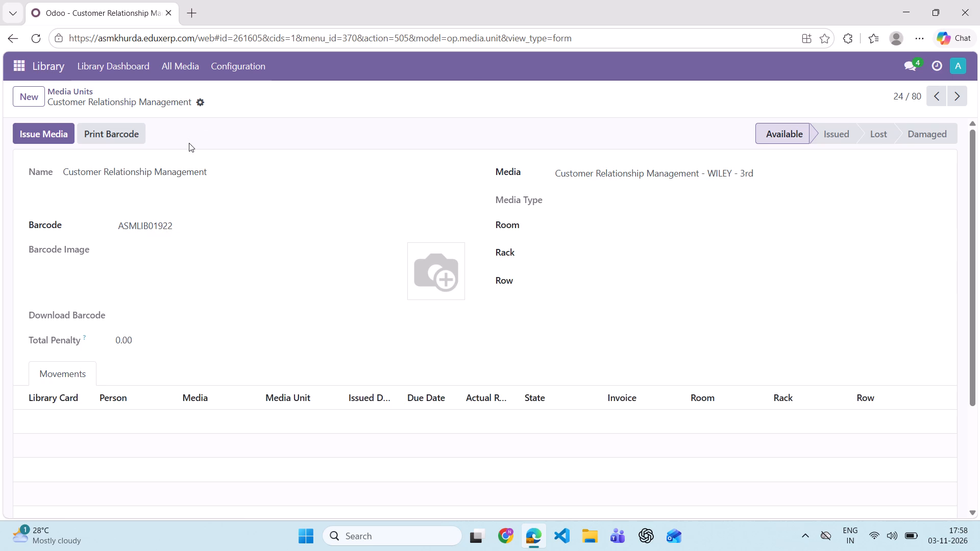
Generate the barcode image of the Customer Relationship Management unit by shortening its barcode to ASMLIB0192, re-enter ASMLIB01922, and move to the next record.
{"action": "left_click", "coordinate": [198, 226]}
{"action": "key", "text": "BackSpace"}
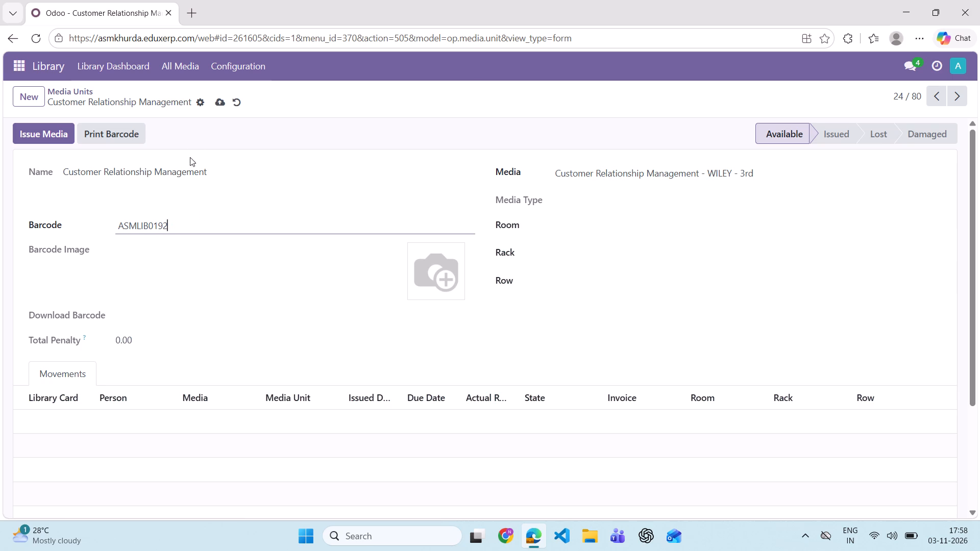
{"action": "left_click", "coordinate": [217, 133]}
{"action": "left_click", "coordinate": [209, 223]}
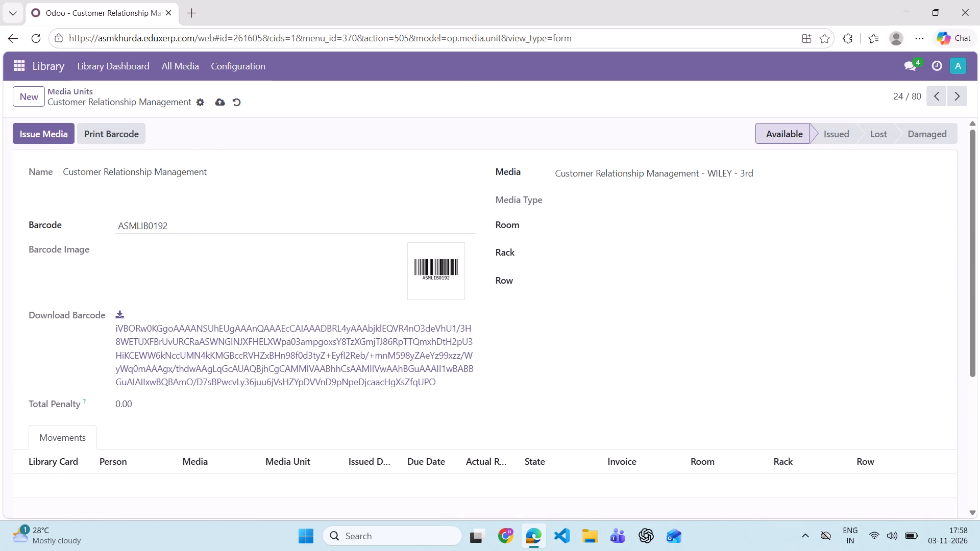
{"action": "key", "text": "2"}
{"action": "left_click", "coordinate": [958, 99]}
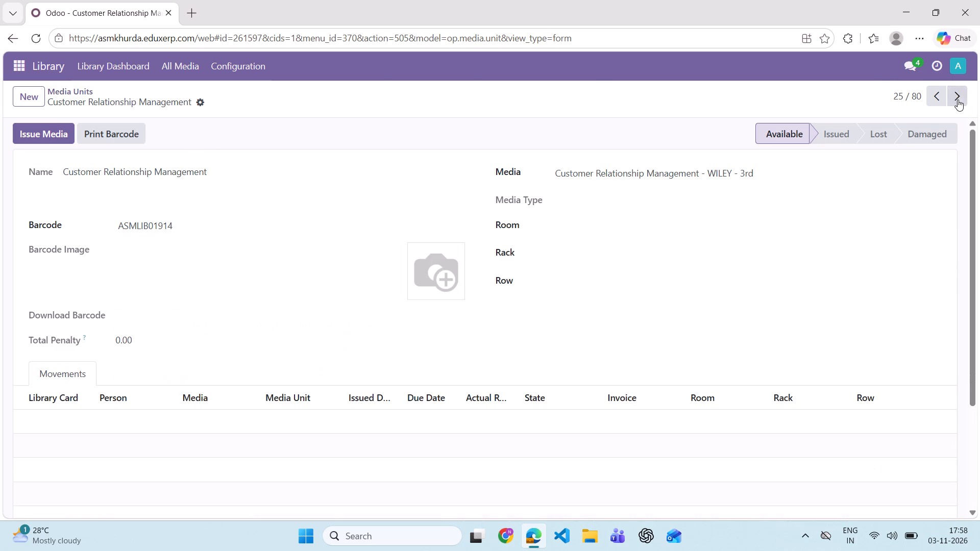
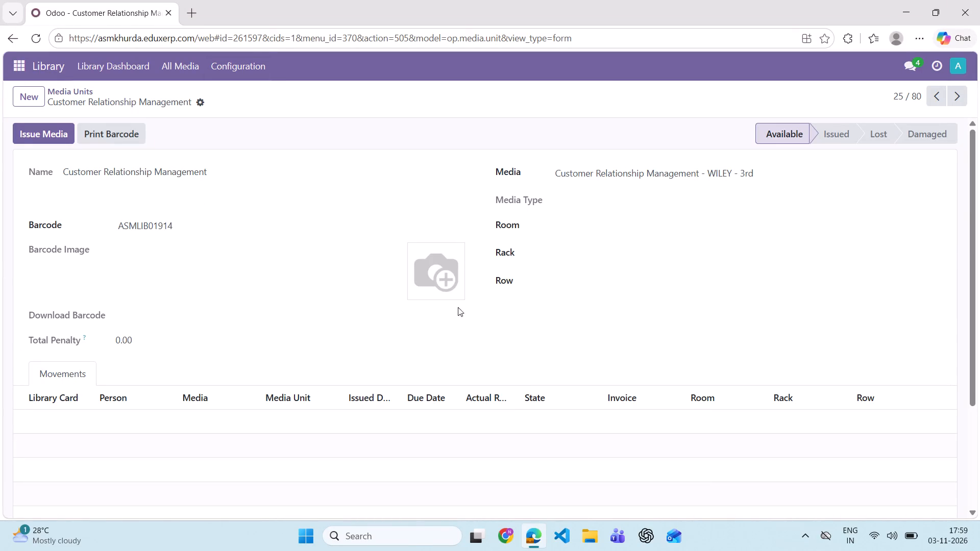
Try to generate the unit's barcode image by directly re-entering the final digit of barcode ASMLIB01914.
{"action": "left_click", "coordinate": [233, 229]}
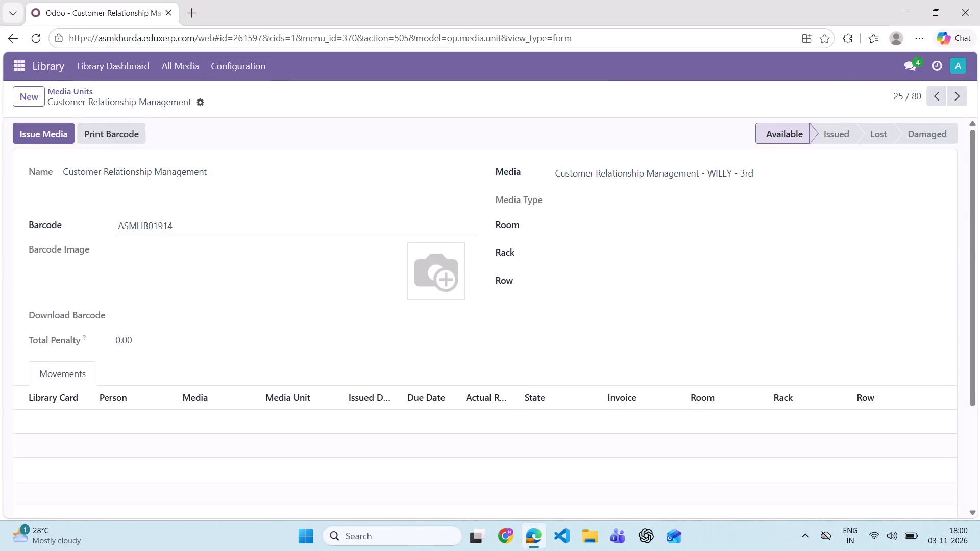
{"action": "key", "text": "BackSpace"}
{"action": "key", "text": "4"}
Generate the barcode image of the Customer Relationship Management unit by shortening its barcode to ASMLIB0191, re-enter ASMLIB01914, and move to the next record.
{"action": "key", "text": "BackSpace"}
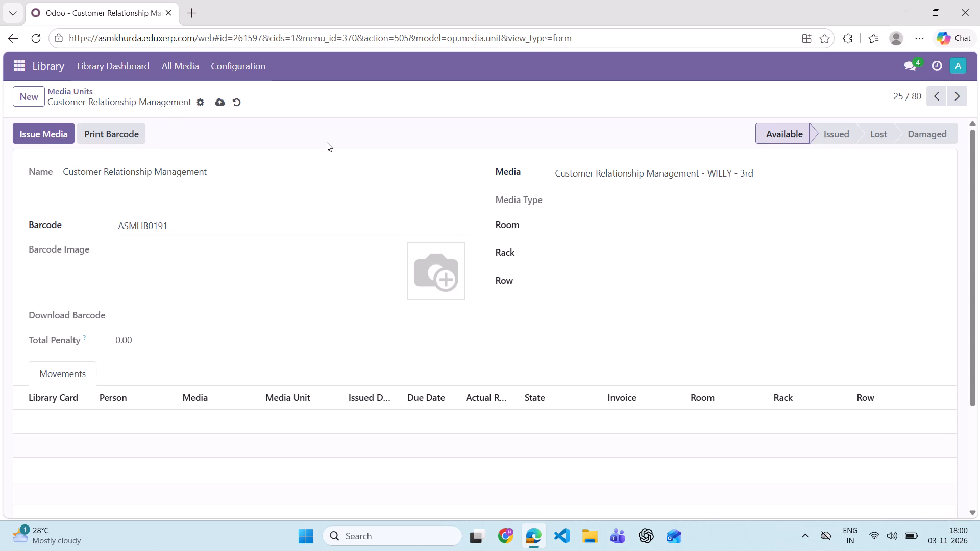
{"action": "left_click", "coordinate": [325, 142]}
{"action": "left_click", "coordinate": [201, 230]}
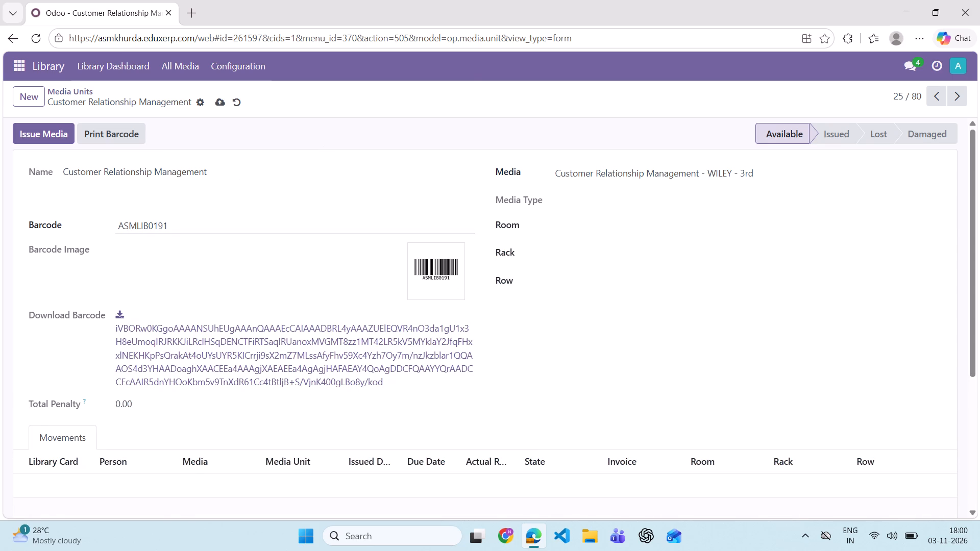
{"action": "key", "text": "4"}
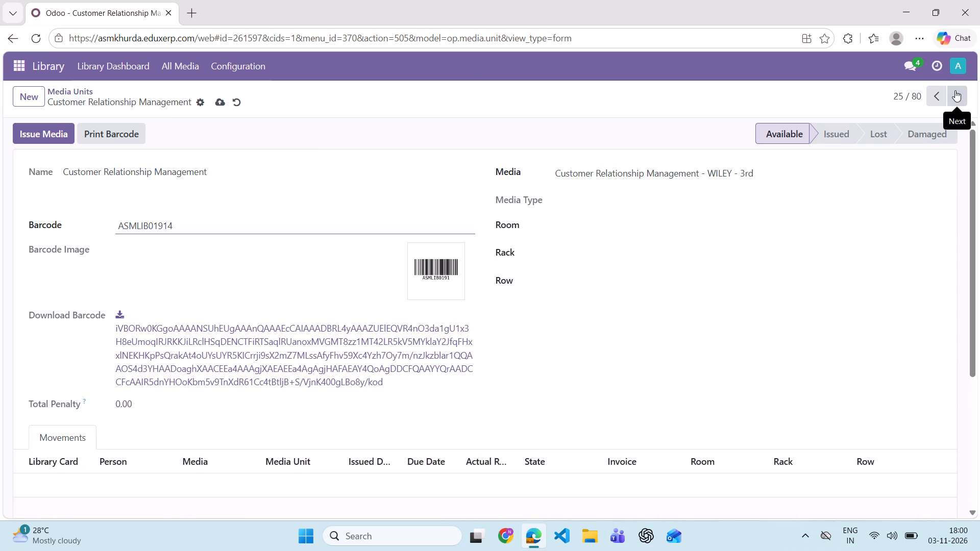
{"action": "left_click", "coordinate": [955, 90]}
Generate the barcode image of the Customer Relationship Management unit by shortening its barcode to ASMLIB0191, re-enter ASMLIB01919, and move to the next record.
{"action": "left_click", "coordinate": [236, 224]}
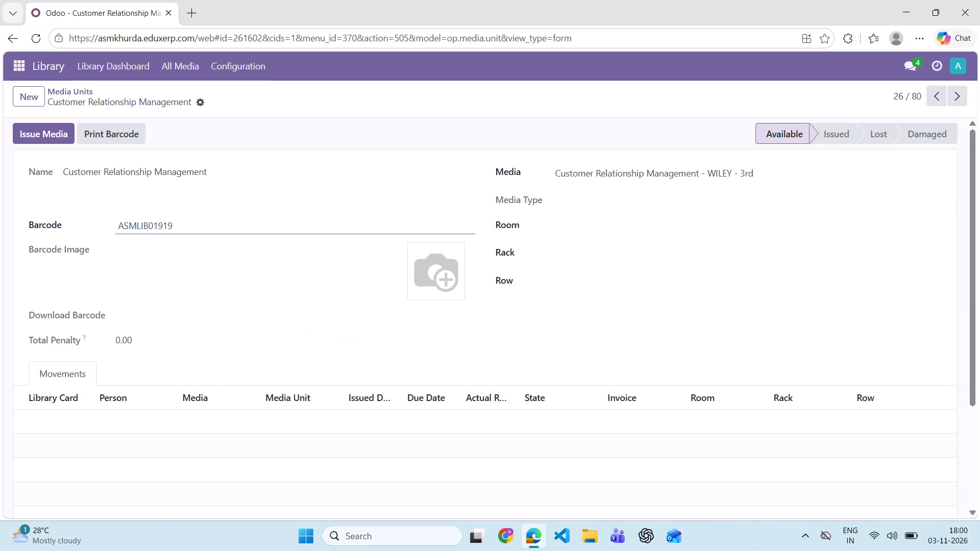
{"action": "key", "text": "BackSpace"}
{"action": "left_click", "coordinate": [235, 129]}
{"action": "left_click", "coordinate": [189, 227]}
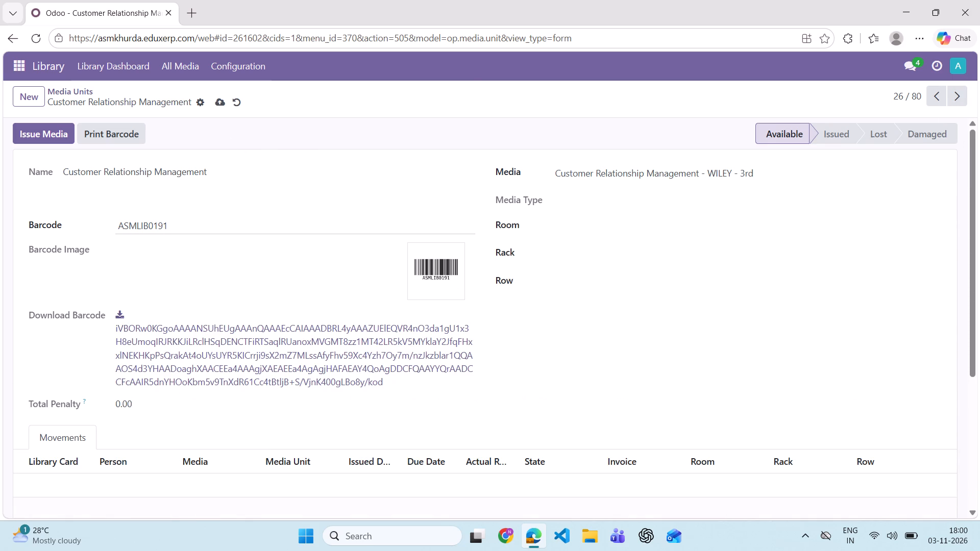
{"action": "left_click", "coordinate": [189, 227]}
{"action": "left_click", "coordinate": [179, 223]}
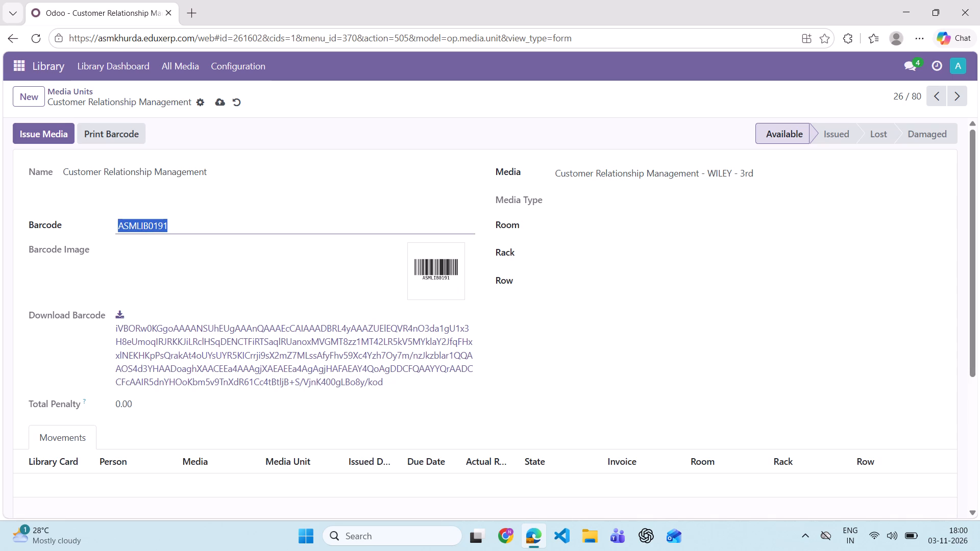
{"action": "left_click", "coordinate": [204, 221]}
{"action": "key", "text": "9"}
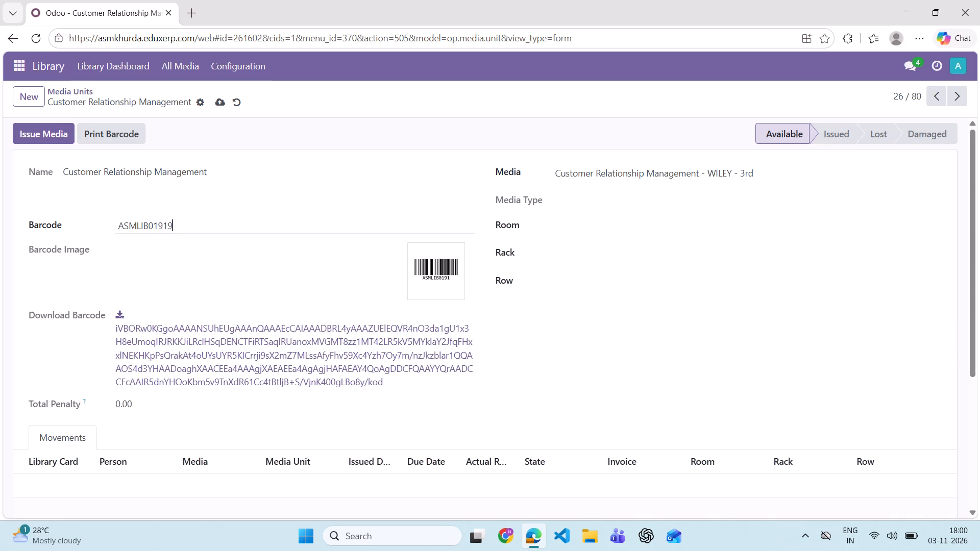
{"action": "left_click", "coordinate": [957, 95]}
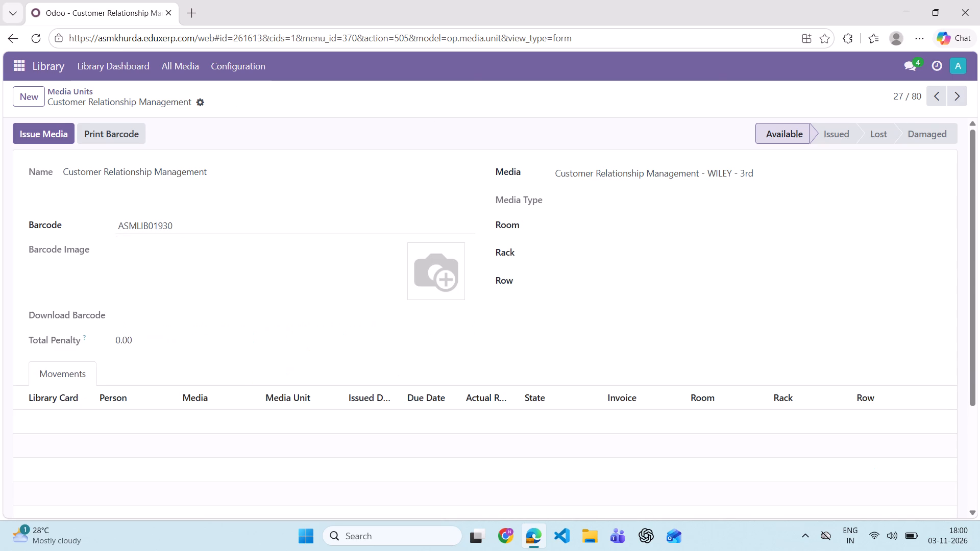
Generate the barcode image of the Customer Relationship Management unit by shortening its barcode to ASMLIB0193, re-enter ASMLIB01930, and move to the next record.
{"action": "left_click", "coordinate": [205, 230]}
{"action": "key", "text": "BackSpace"}
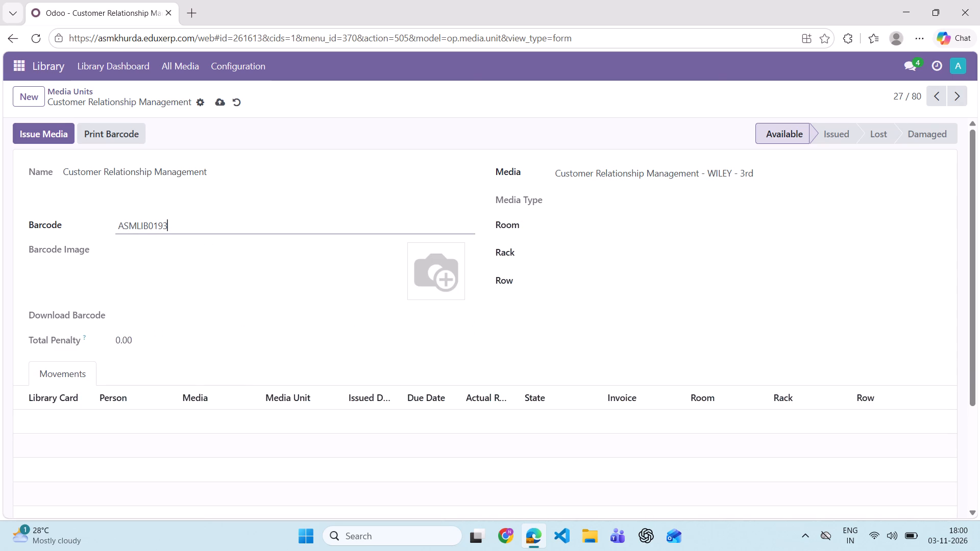
{"action": "left_click", "coordinate": [293, 122]}
{"action": "left_click", "coordinate": [178, 229]}
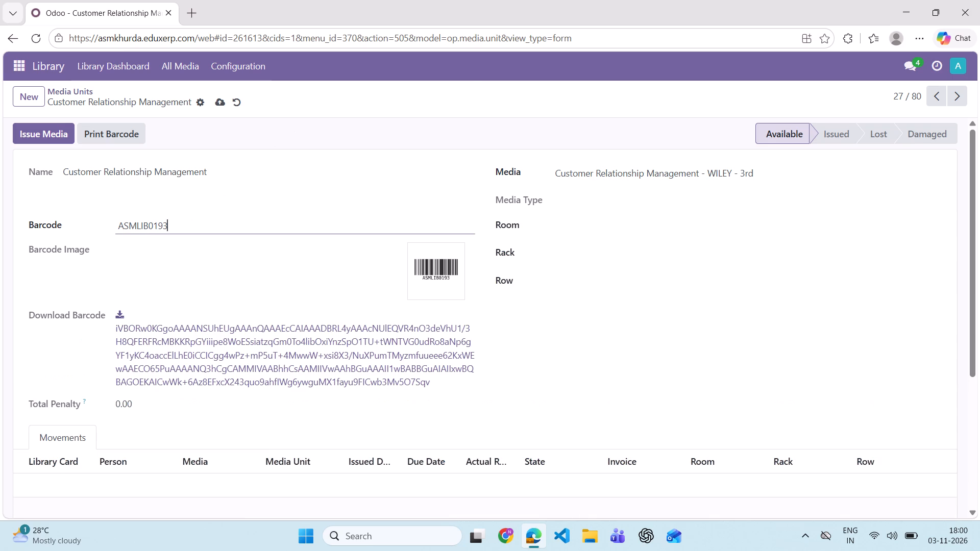
{"action": "key", "text": "0"}
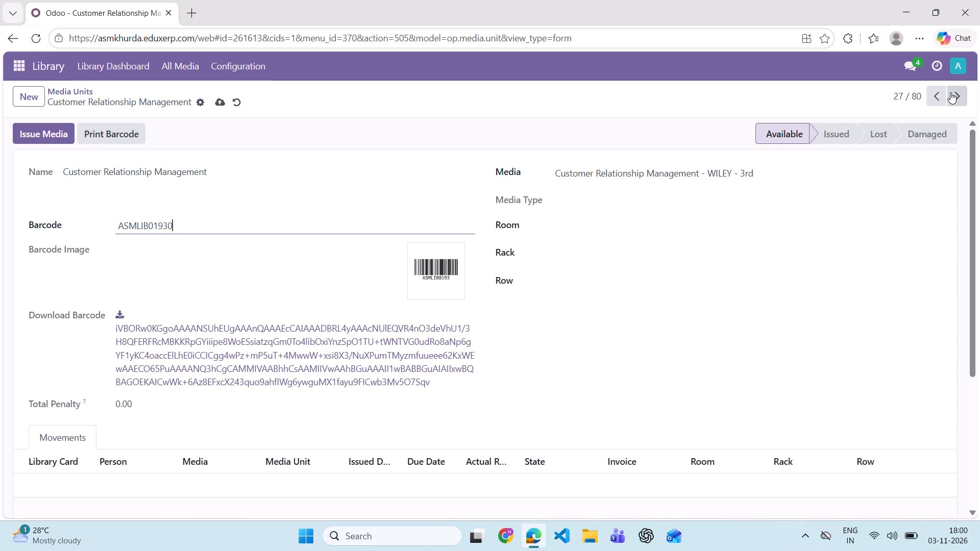
{"action": "left_click", "coordinate": [950, 92]}
Generate the barcode image of the Customer Relationship Management unit by shortening its barcode to ASMLIB0190, re-enter ASMLIB01904, and move to the next record.
{"action": "left_click", "coordinate": [228, 227]}
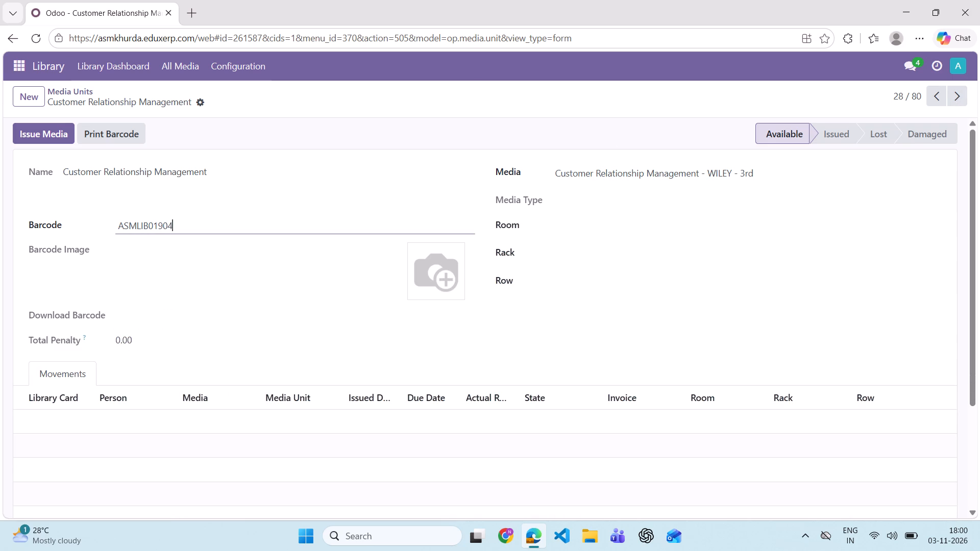
{"action": "key", "text": "BackSpace"}
{"action": "left_click", "coordinate": [252, 122]}
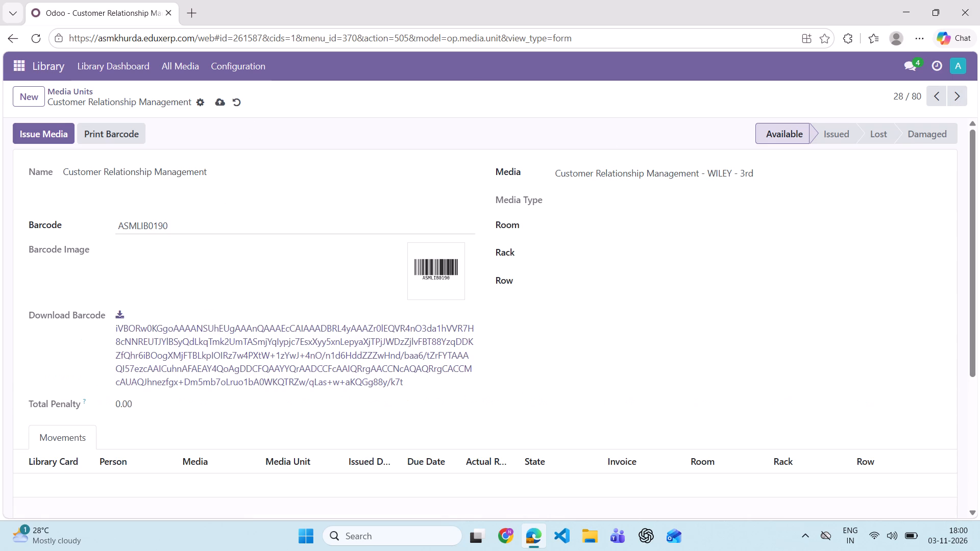
{"action": "left_click", "coordinate": [208, 226]}
{"action": "key", "text": "4"}
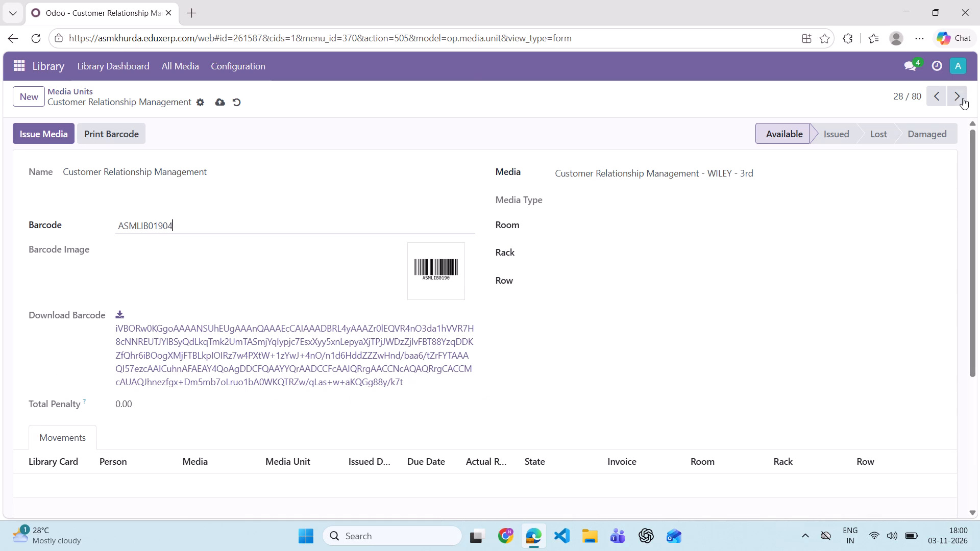
{"action": "left_click", "coordinate": [961, 97]}
Generate the barcode image of the Customer Relationship Management unit by shortening its barcode to ASMLIB0190, re-enter ASMLIB01909, and move to the next record.
{"action": "left_click", "coordinate": [225, 227]}
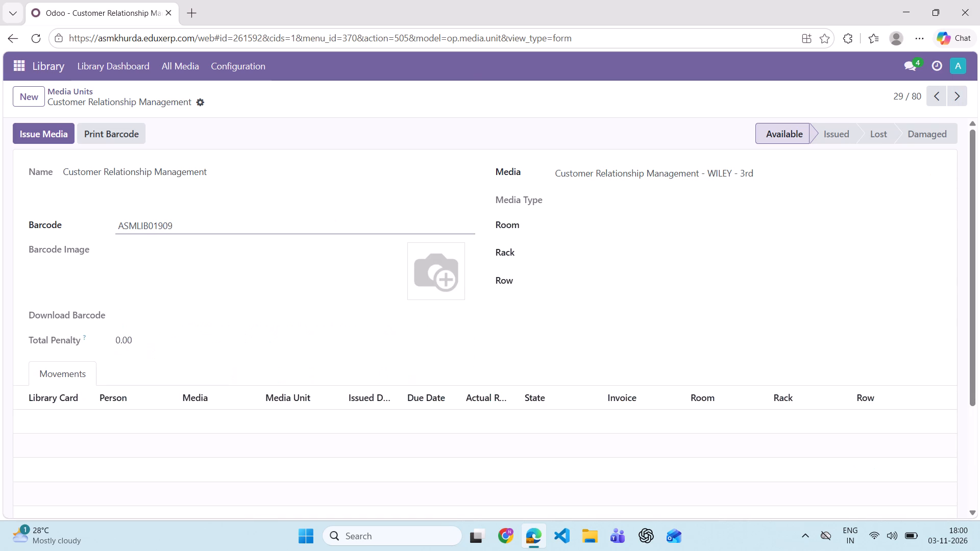
{"action": "key", "text": "BackSpace"}
{"action": "left_click", "coordinate": [232, 136]}
{"action": "left_click", "coordinate": [183, 225]}
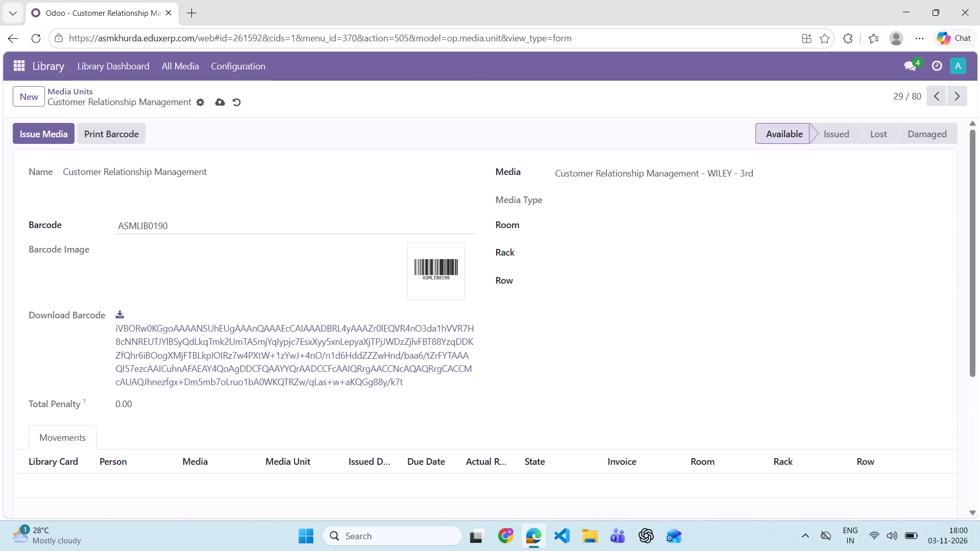
{"action": "left_click", "coordinate": [183, 225]}
{"action": "left_click", "coordinate": [186, 225]}
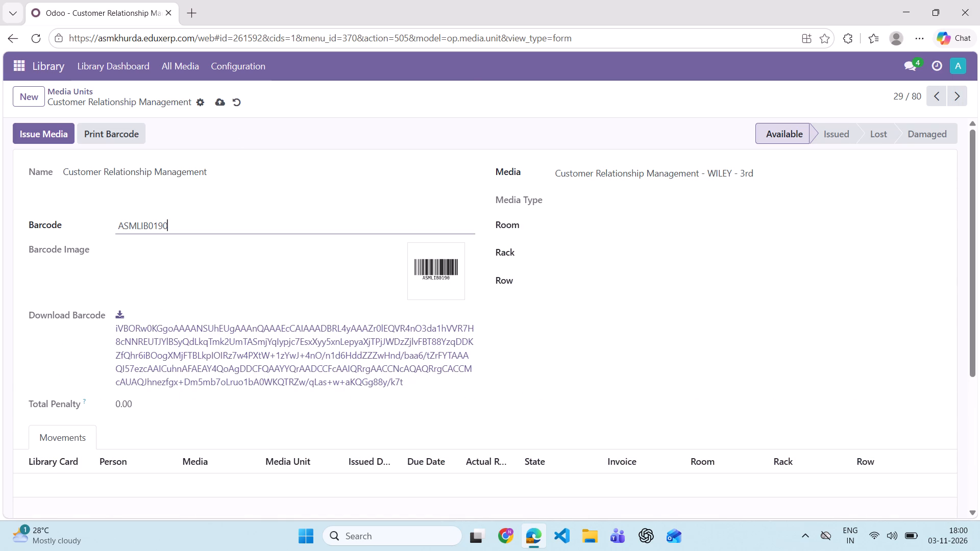
{"action": "key", "text": "9"}
{"action": "left_click", "coordinate": [954, 97]}
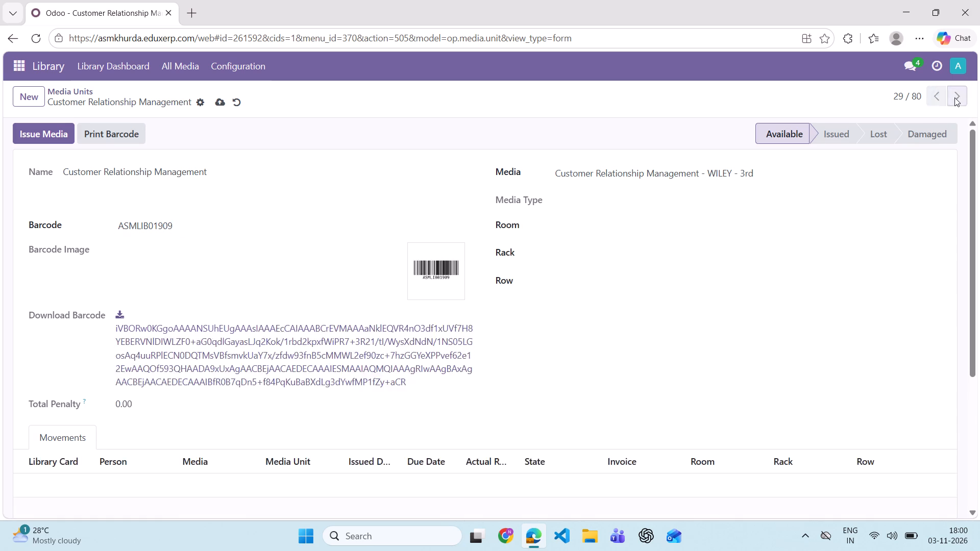
Generate the barcode image of the Pearson Customer Relationship Management unit by shortening its barcode to ASMLIB0164, re-enter ASMLIB01641, and move to the next record.
{"action": "left_click", "coordinate": [265, 230]}
{"action": "key", "text": "BackSpace"}
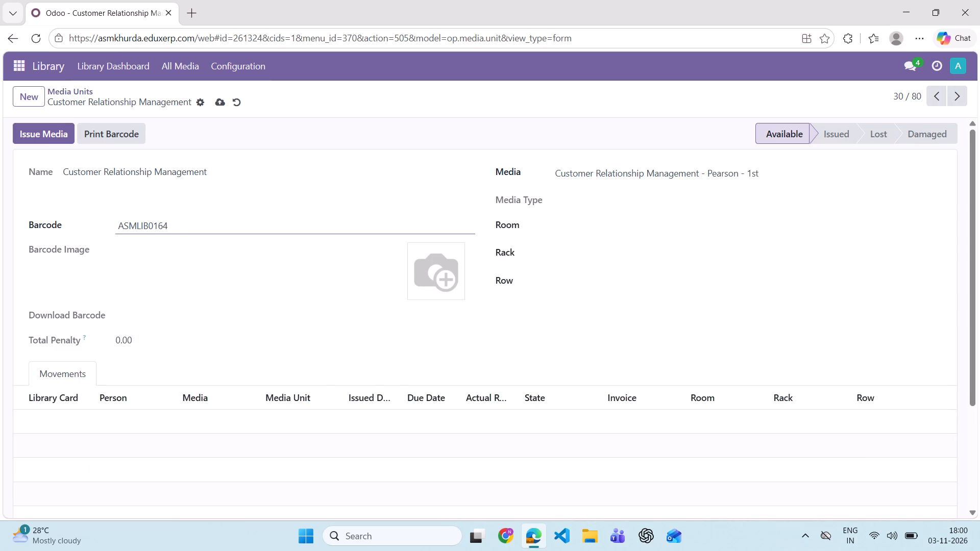
{"action": "left_click", "coordinate": [268, 144]}
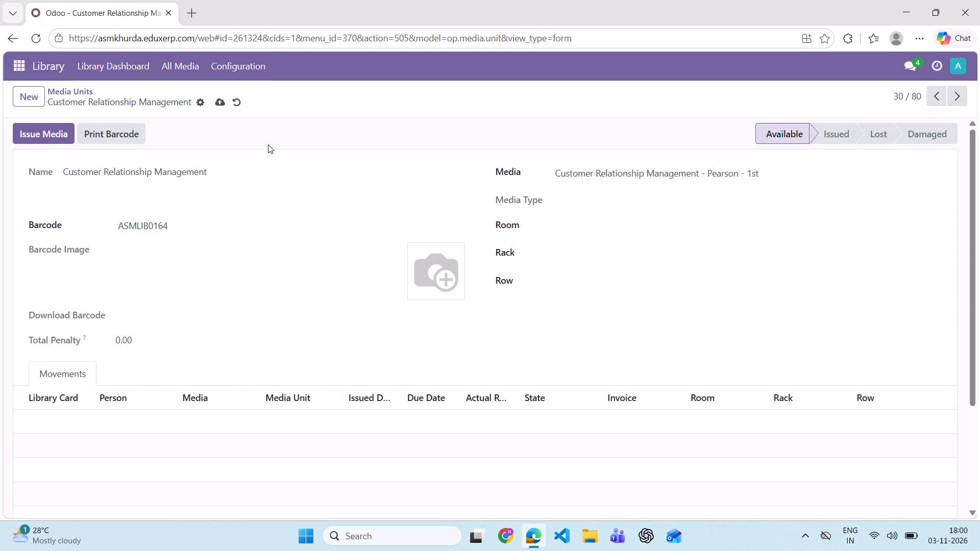
{"action": "left_click", "coordinate": [191, 226]}
{"action": "key", "text": "1"}
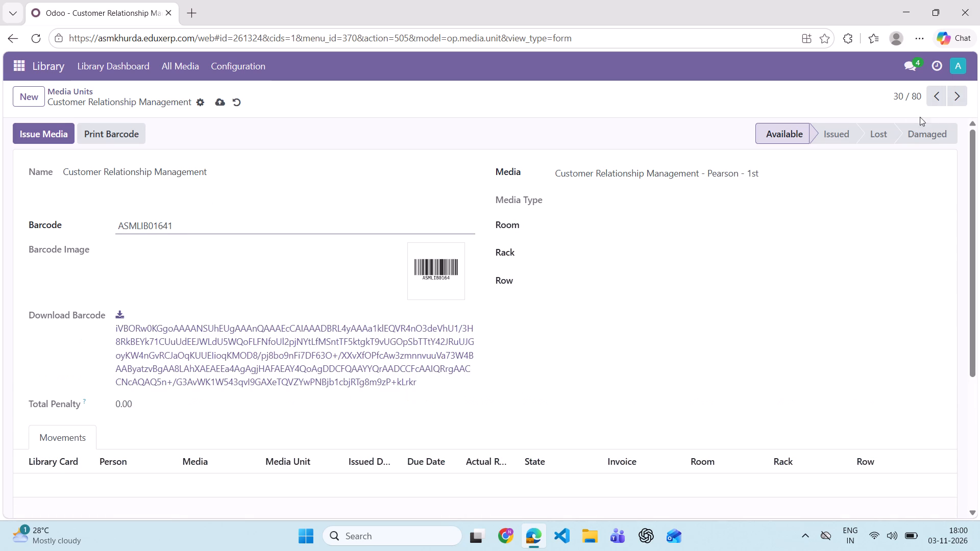
{"action": "left_click", "coordinate": [959, 104]}
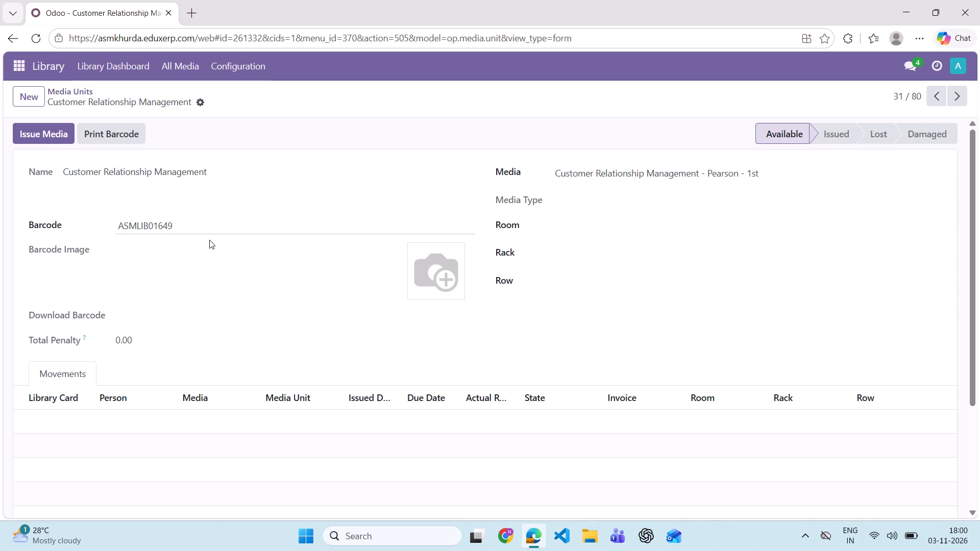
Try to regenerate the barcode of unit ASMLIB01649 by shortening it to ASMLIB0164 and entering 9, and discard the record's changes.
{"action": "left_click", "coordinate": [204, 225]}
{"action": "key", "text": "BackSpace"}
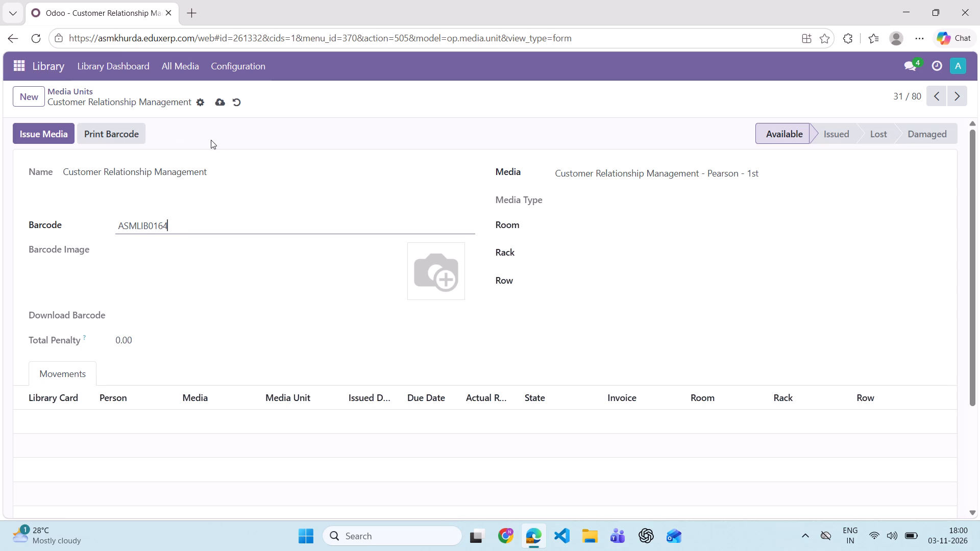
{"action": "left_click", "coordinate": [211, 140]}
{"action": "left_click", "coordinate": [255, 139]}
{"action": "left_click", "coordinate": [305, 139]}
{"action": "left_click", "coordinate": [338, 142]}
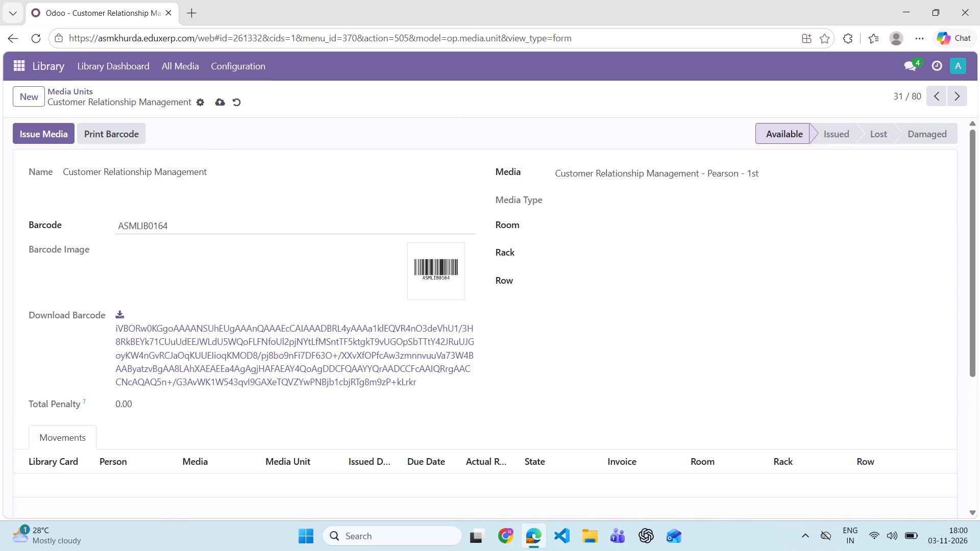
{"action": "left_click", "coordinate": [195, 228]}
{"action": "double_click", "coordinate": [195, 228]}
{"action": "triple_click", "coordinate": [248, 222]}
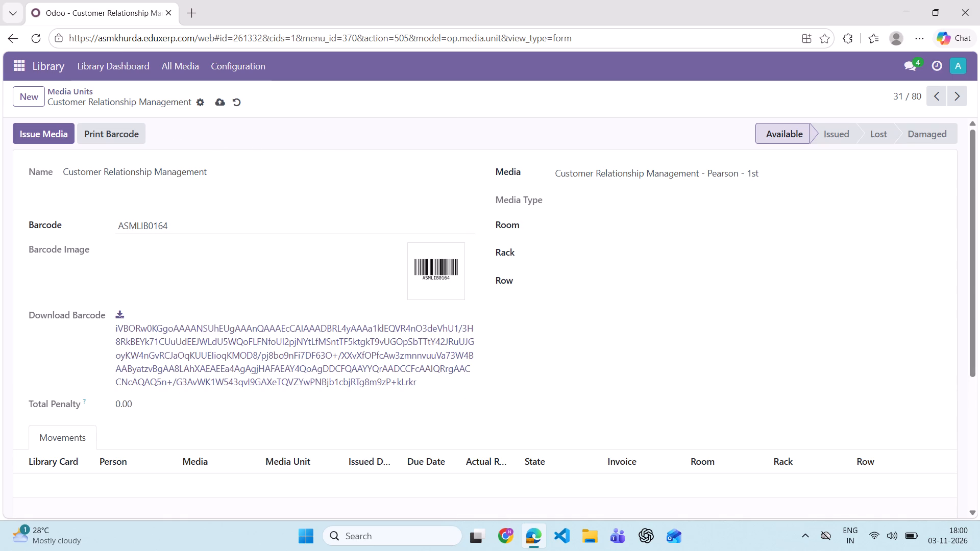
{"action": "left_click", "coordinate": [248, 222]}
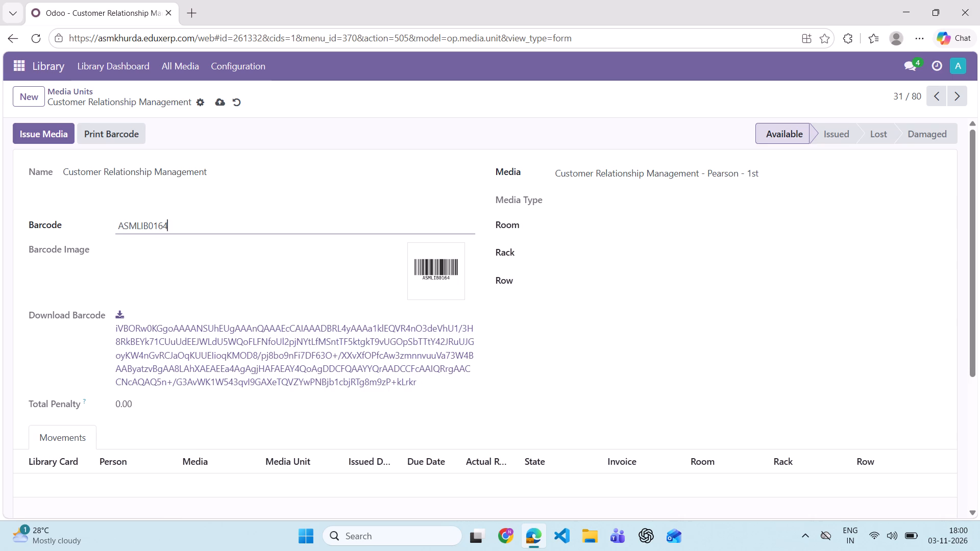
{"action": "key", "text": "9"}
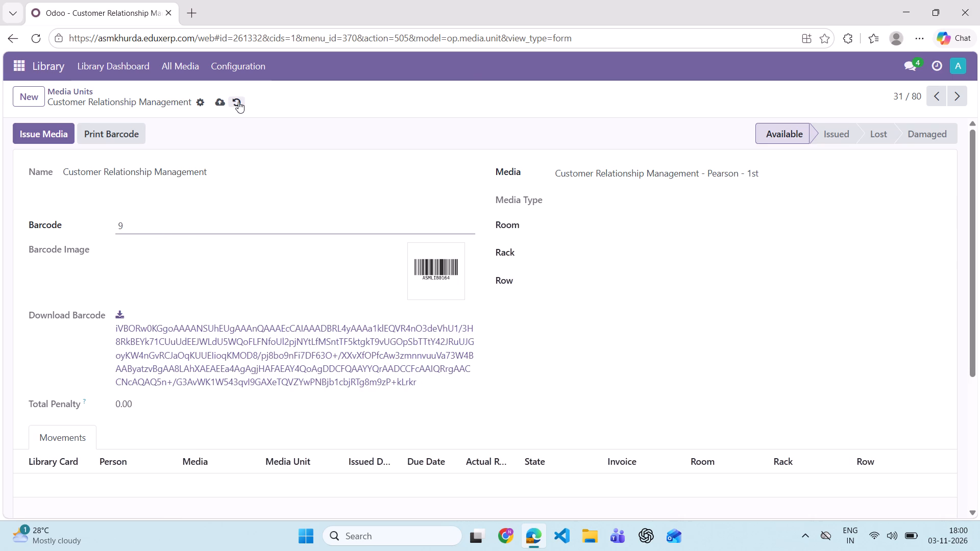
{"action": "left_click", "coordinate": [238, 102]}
Generate the barcode image of the Pearson Customer Relationship Management unit by shortening its barcode to ASMLIB0164.
{"action": "left_click", "coordinate": [184, 230]}
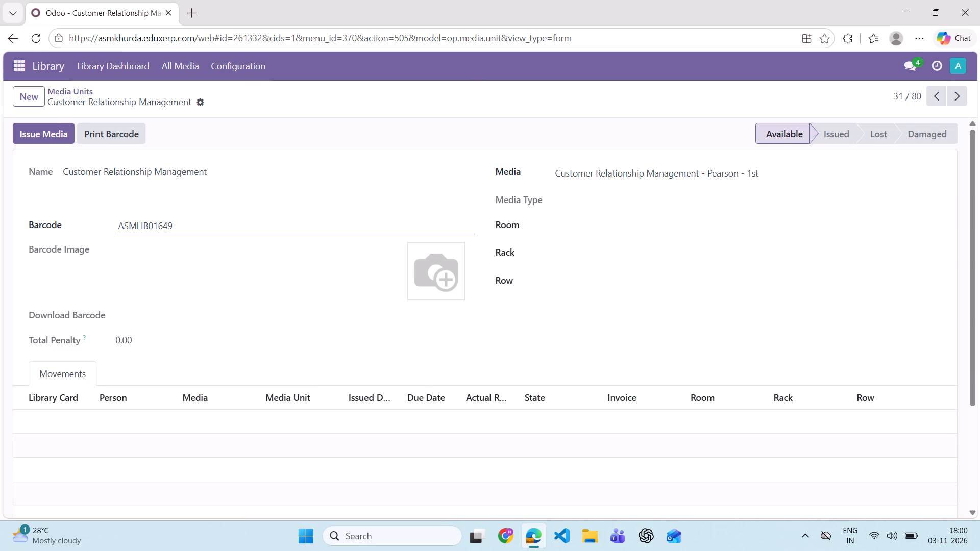
{"action": "key", "text": "BackSpace"}
{"action": "left_click", "coordinate": [206, 135]}
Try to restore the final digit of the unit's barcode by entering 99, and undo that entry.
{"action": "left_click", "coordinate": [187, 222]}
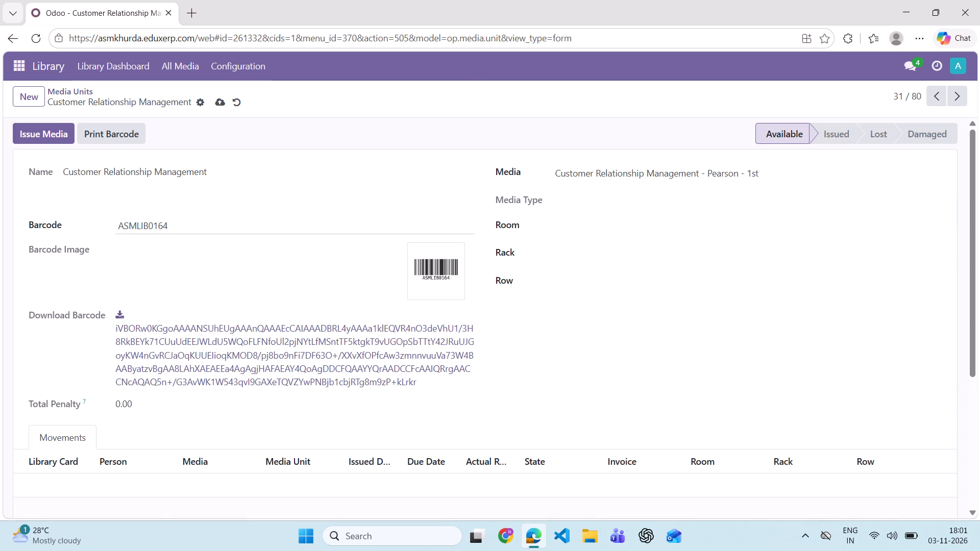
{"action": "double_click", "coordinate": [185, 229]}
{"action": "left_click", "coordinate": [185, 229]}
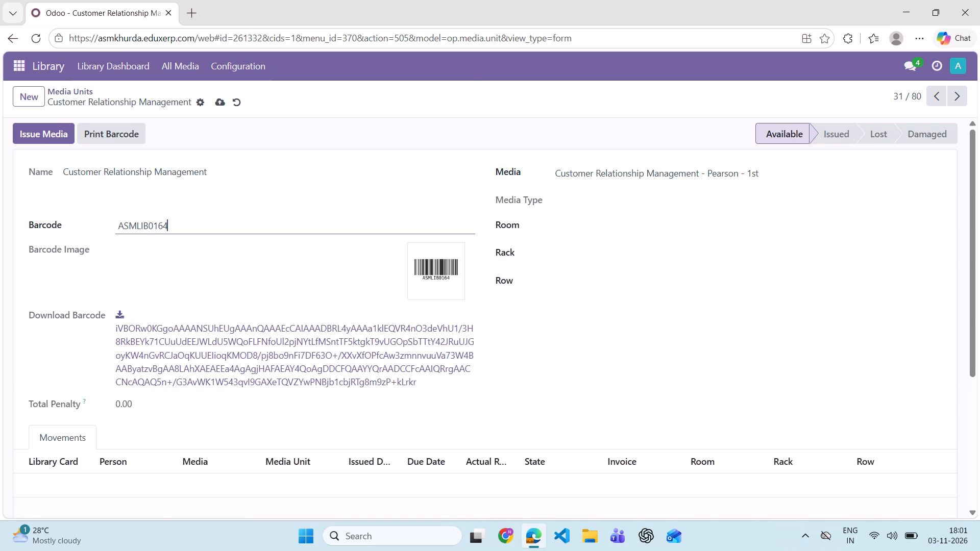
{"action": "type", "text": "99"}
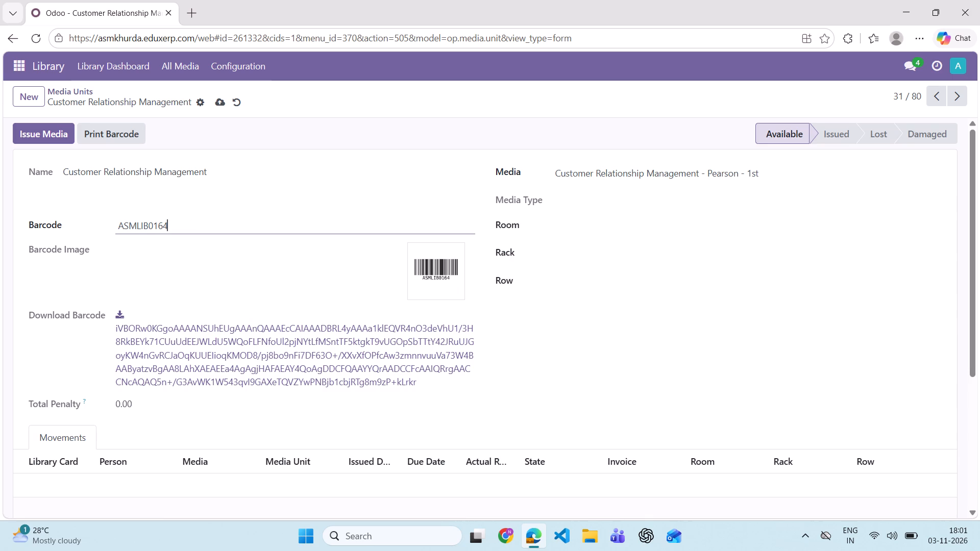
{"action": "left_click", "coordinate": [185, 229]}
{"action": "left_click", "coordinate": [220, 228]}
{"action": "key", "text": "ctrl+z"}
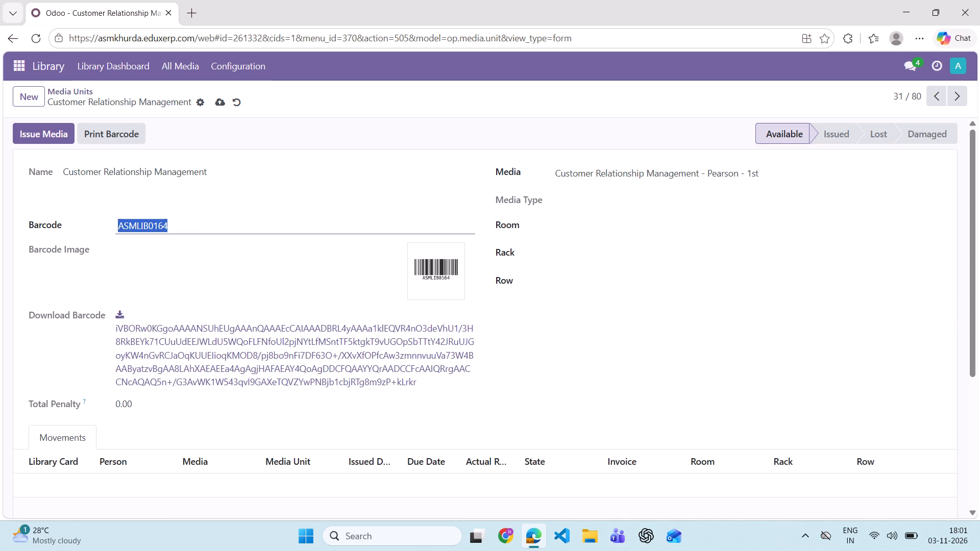
Restore the Pearson unit's full barcode as ASMLIB01649 and move to the next record.
{"action": "left_click", "coordinate": [220, 228]}
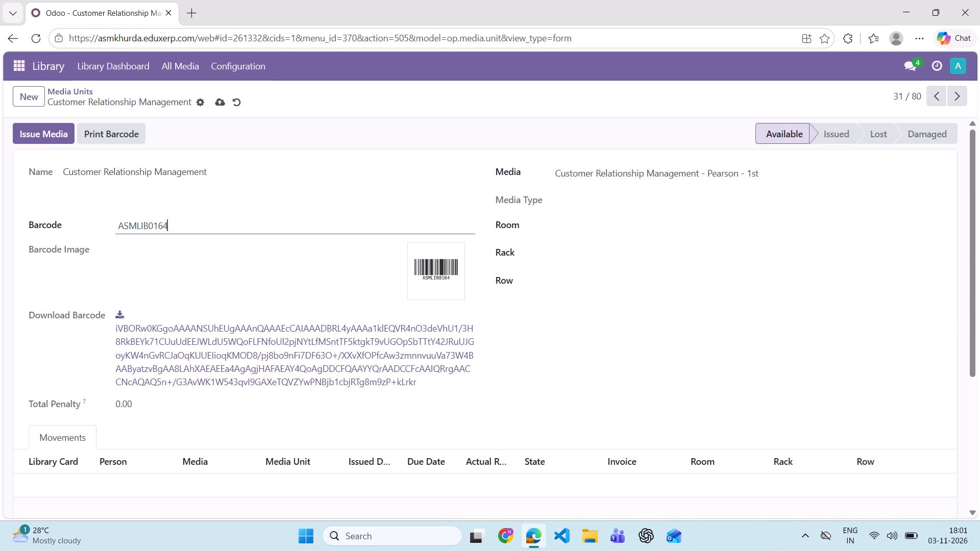
{"action": "key", "text": "9"}
{"action": "left_click", "coordinate": [953, 97]}
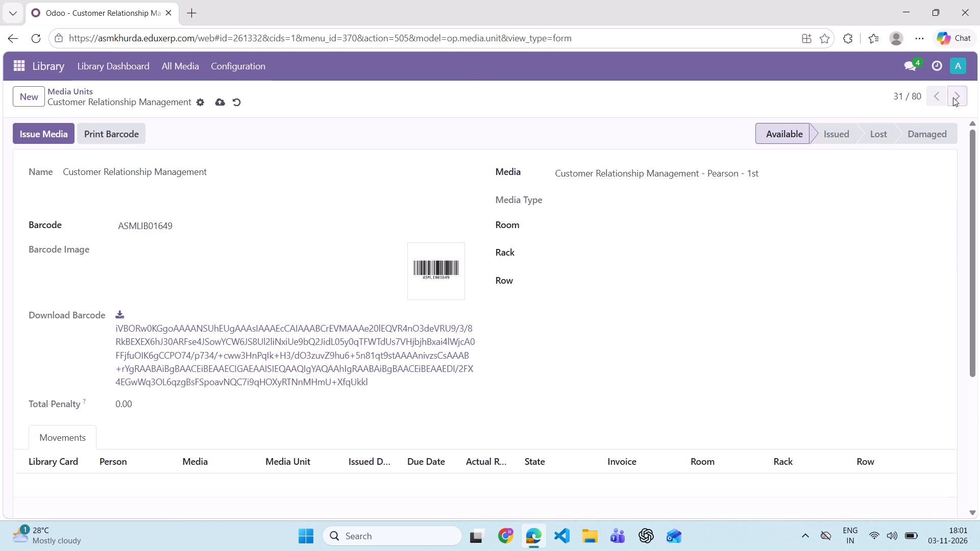
Generate the WILEY unit's barcode image by shortening its barcode to ASMLIB0192 and saving, re-enter ASMLIB01925, and move to the next record.
{"action": "left_click", "coordinate": [178, 223]}
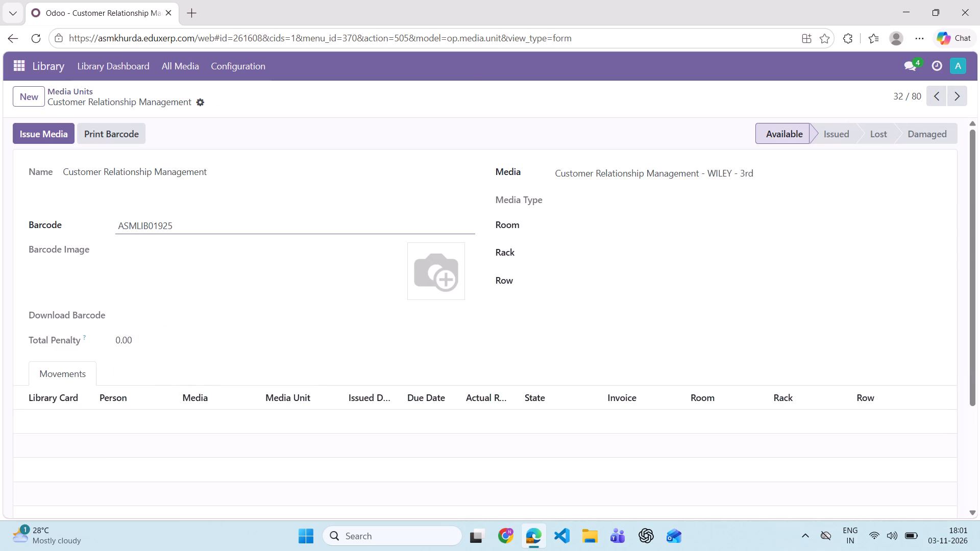
{"action": "key", "text": "BackSpace"}
{"action": "left_click", "coordinate": [221, 102]}
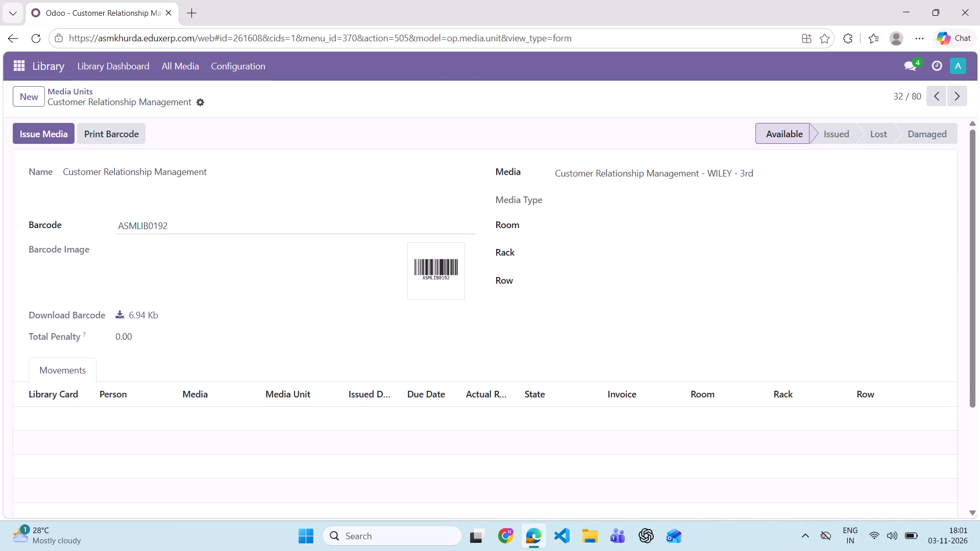
{"action": "left_click", "coordinate": [175, 229]}
{"action": "key", "text": "5"}
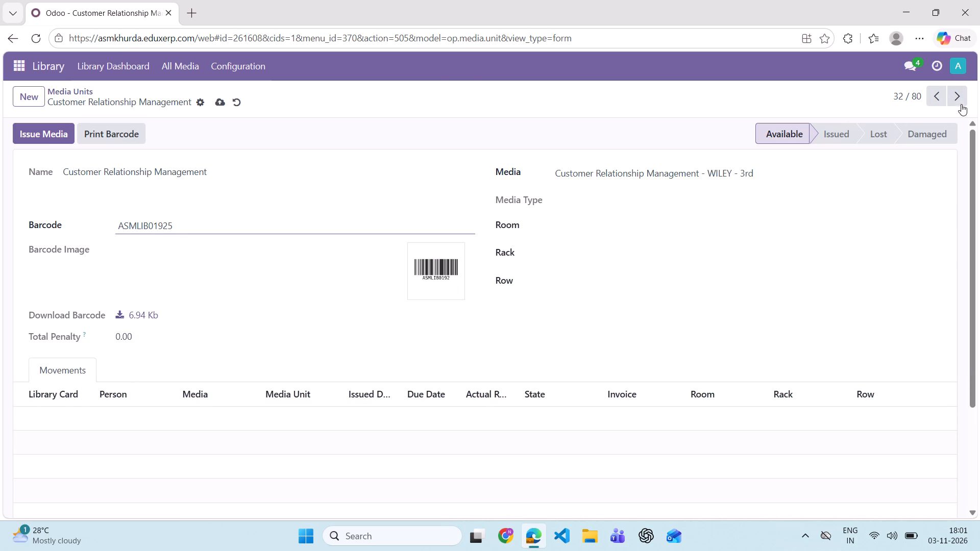
{"action": "left_click", "coordinate": [953, 96]}
Regenerate the WILEY unit's barcode image by shortening its barcode to ASMLIB0191, re-enter ASMLIB01915, and move to the next record.
{"action": "left_click", "coordinate": [208, 224]}
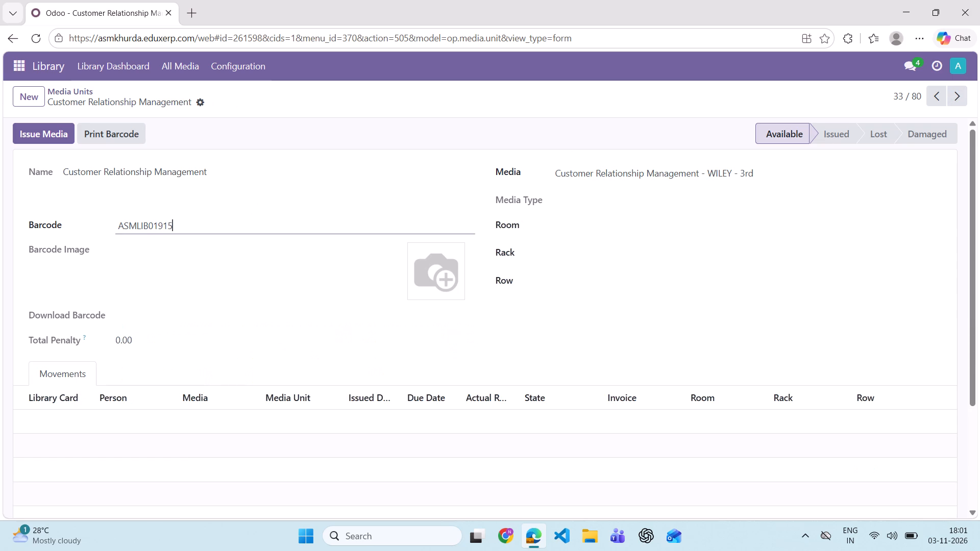
{"action": "key", "text": "BackSpace"}
{"action": "left_click", "coordinate": [231, 115]}
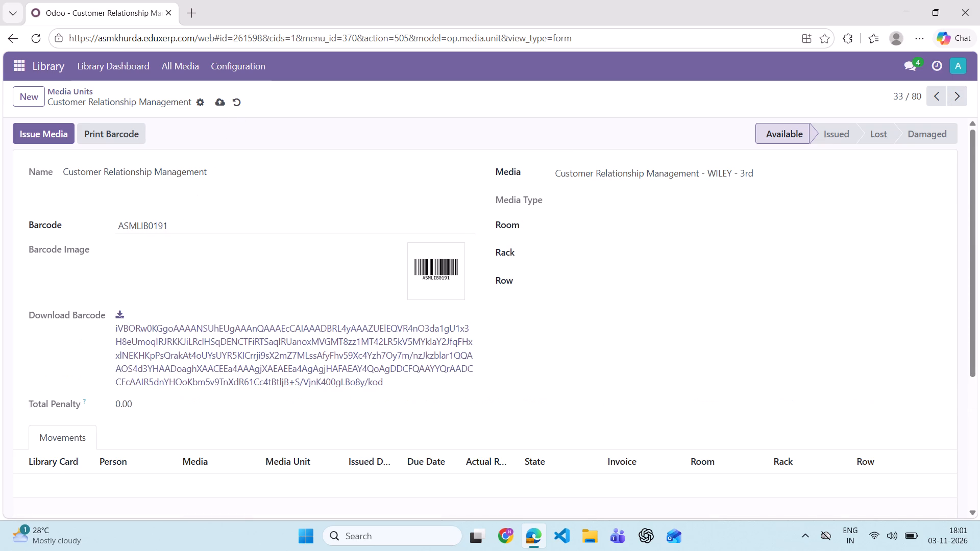
{"action": "left_click", "coordinate": [180, 227]}
{"action": "key", "text": "5"}
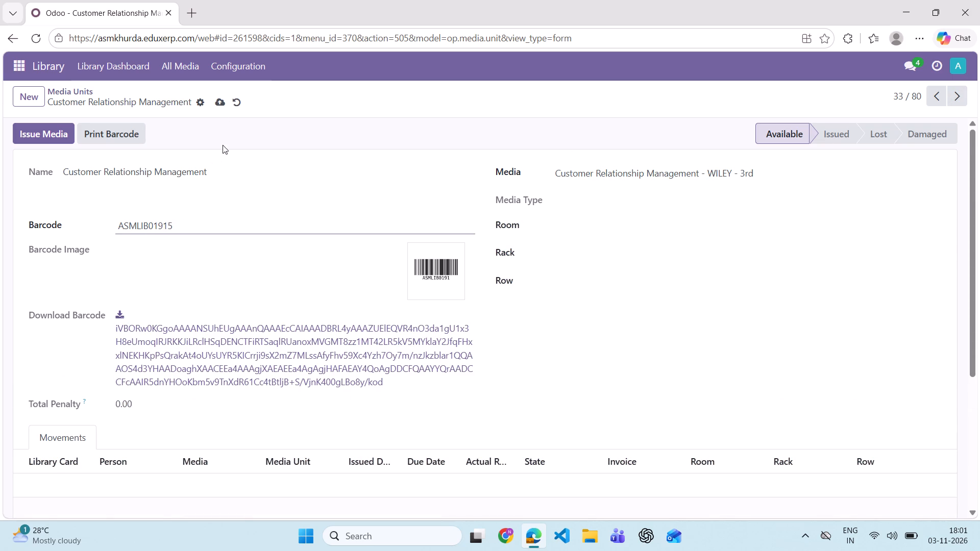
{"action": "left_click", "coordinate": [225, 138]}
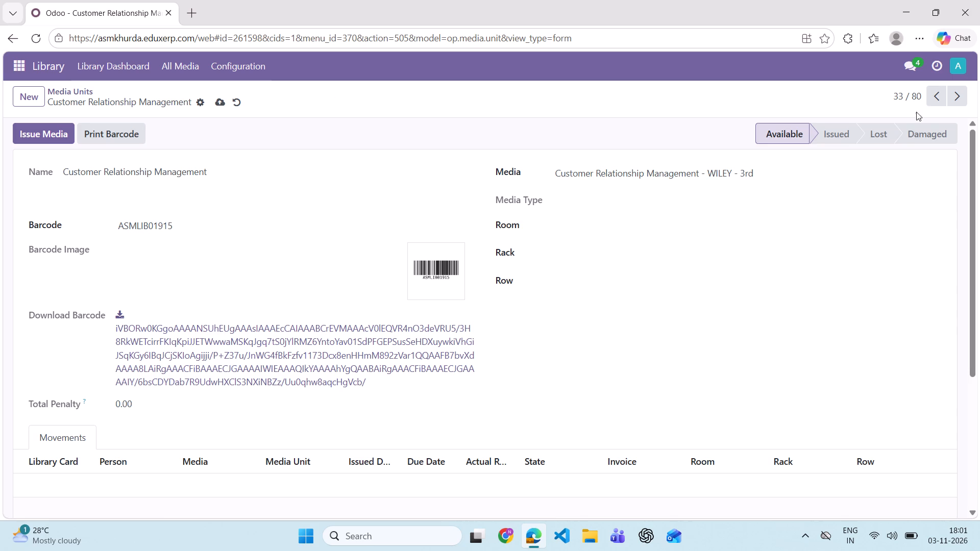
{"action": "left_click", "coordinate": [958, 99]}
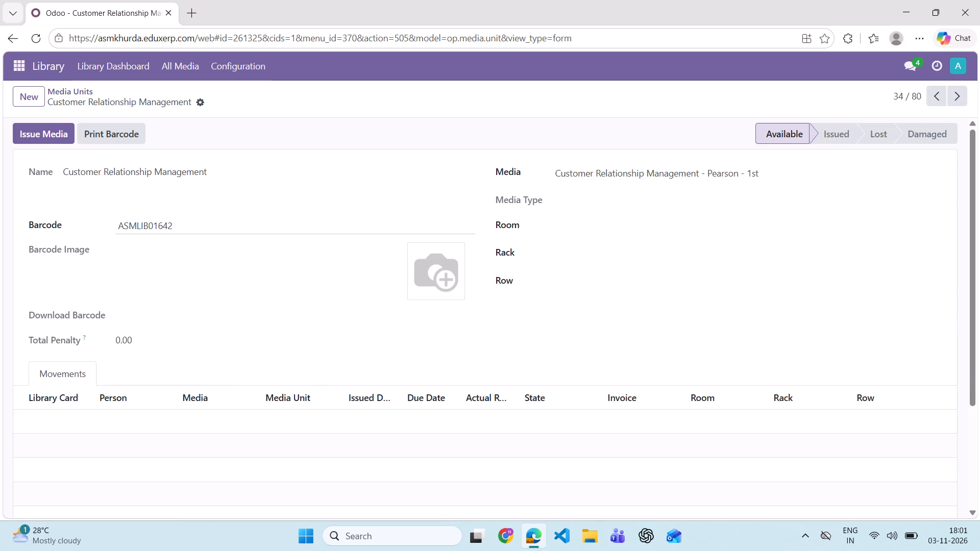
Regenerate the Pearson unit's barcode image by shortening its barcode to ASMLIB0164, re-enter ASMLIB01642, and move to the next record.
{"action": "left_click", "coordinate": [189, 228]}
{"action": "left_click", "coordinate": [189, 228]}
{"action": "left_click", "coordinate": [193, 227]}
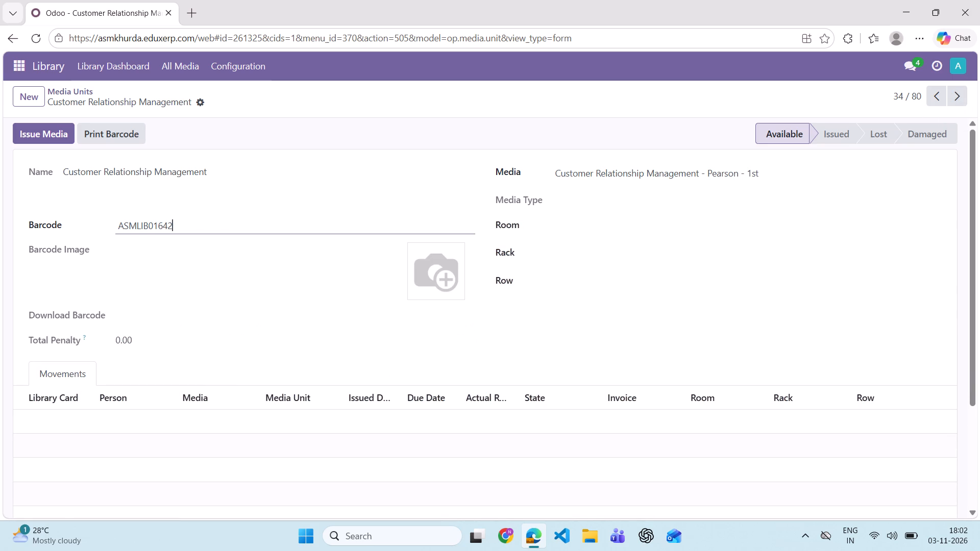
{"action": "key", "text": "BackSpace"}
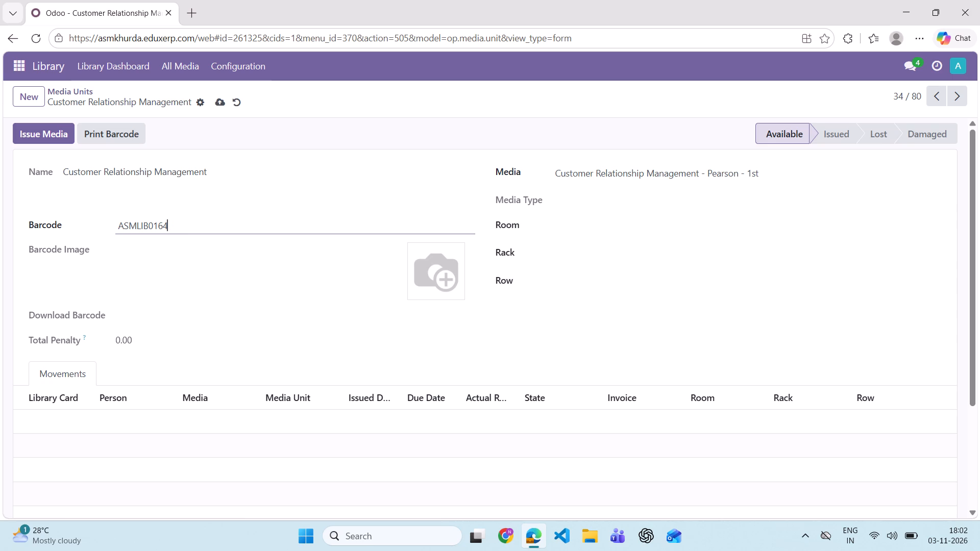
{"action": "left_click", "coordinate": [232, 128]}
{"action": "left_click", "coordinate": [187, 234]}
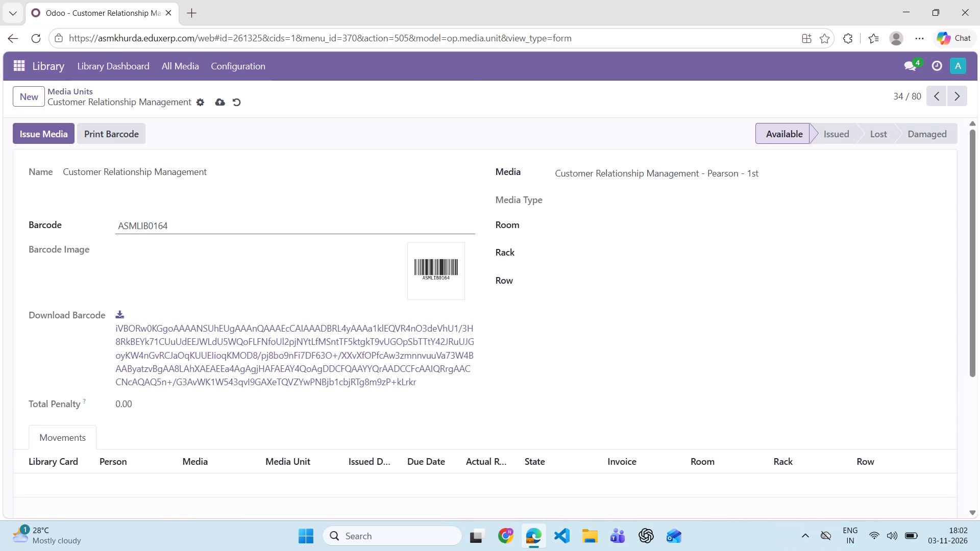
{"action": "key", "text": "2"}
{"action": "left_click", "coordinate": [961, 96]}
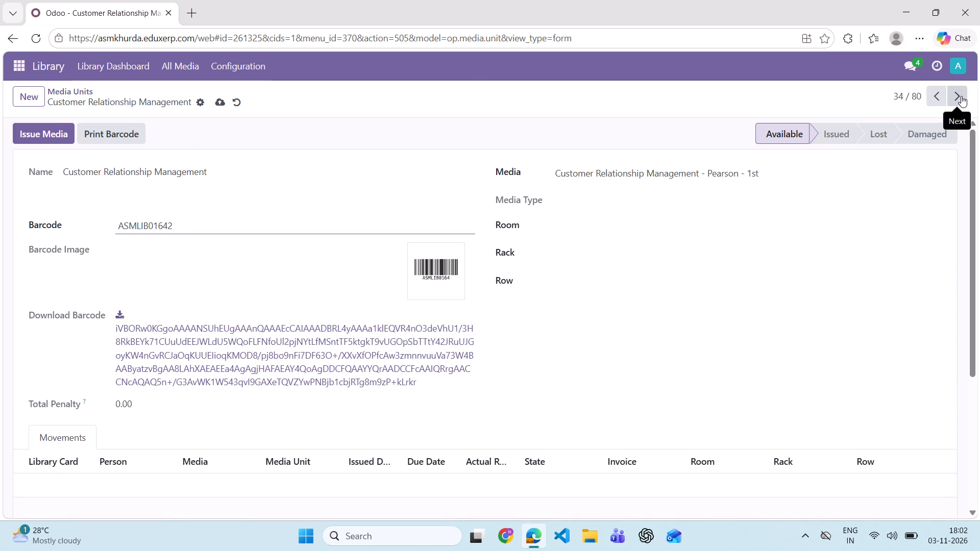
Regenerate the WILEY unit's barcode image by shortening its barcode to ASMLIB0191, re-enter ASMLIB01910, and move to the next record.
{"action": "left_click", "coordinate": [203, 229]}
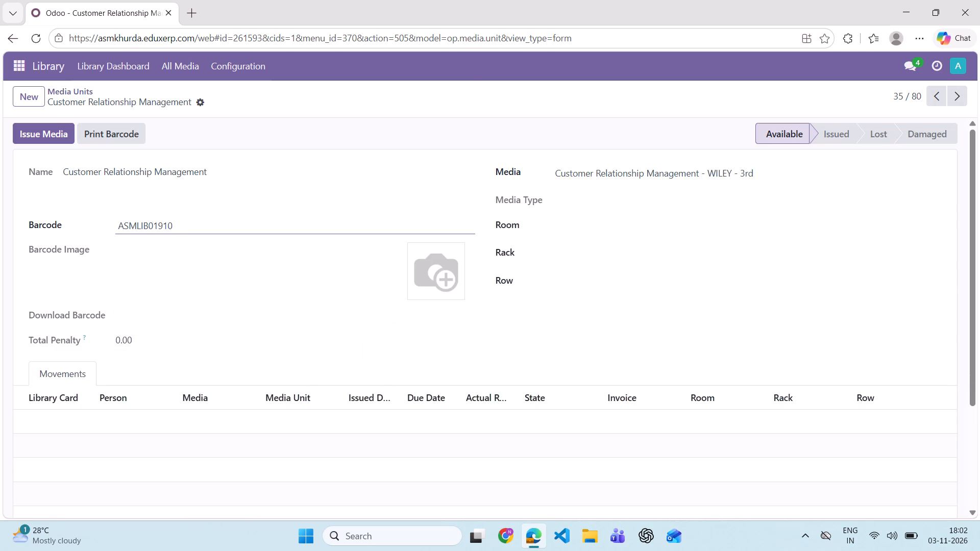
{"action": "key", "text": "BackSpace"}
{"action": "left_click", "coordinate": [224, 156]}
{"action": "left_click", "coordinate": [192, 234]}
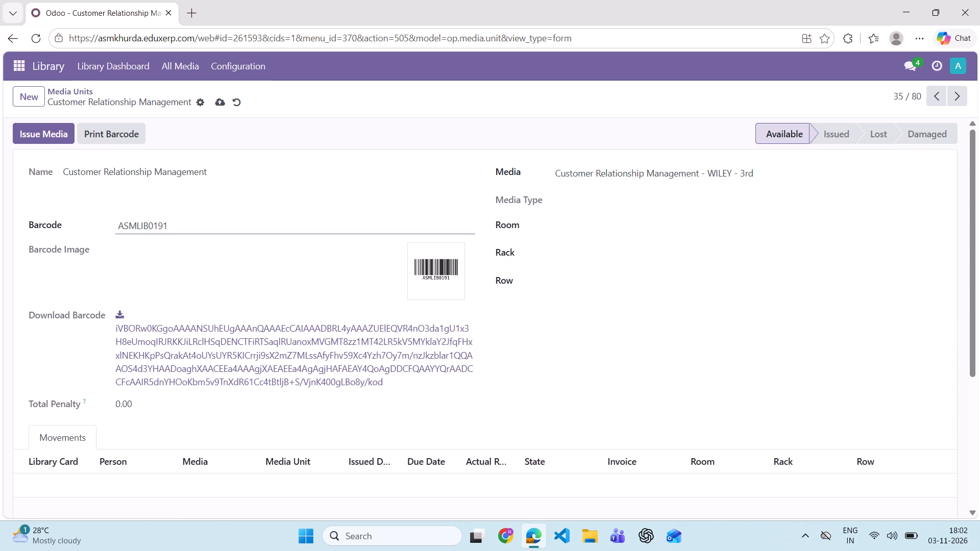
{"action": "key", "text": "0"}
{"action": "left_click", "coordinate": [952, 99]}
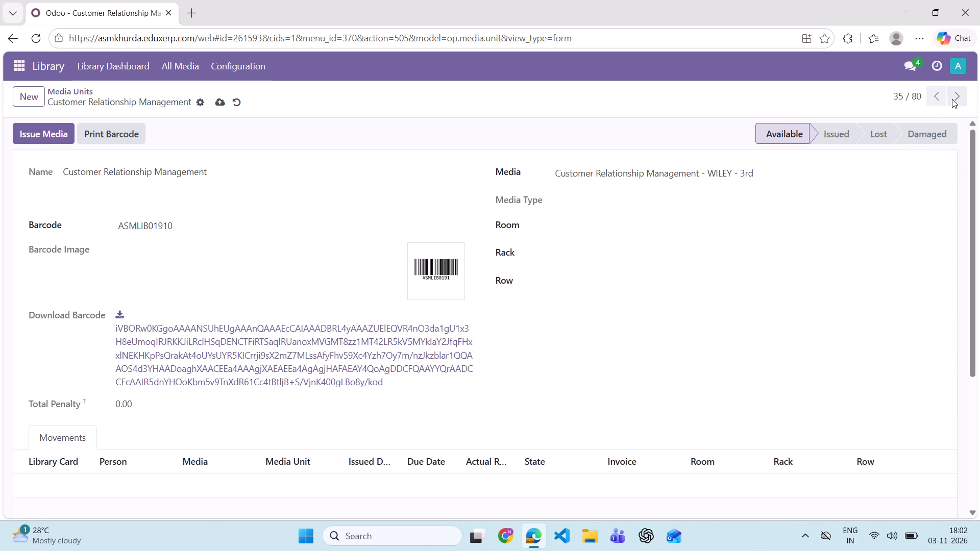
Regenerate the Pearson unit's barcode image by shortening its barcode to ASMLIB0164, re-enter ASMLIB01643, and move to the next record.
{"action": "left_click", "coordinate": [230, 225]}
{"action": "key", "text": "BackSpace"}
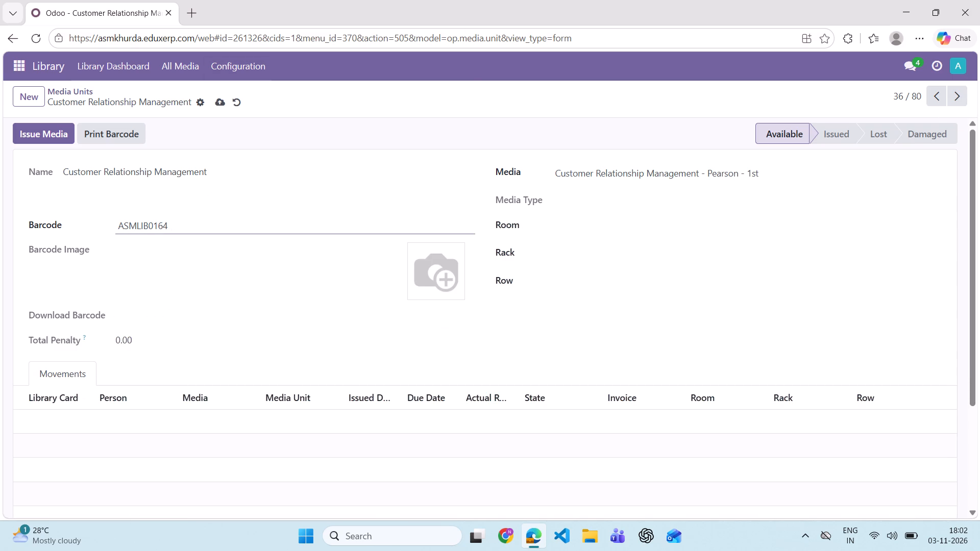
{"action": "left_click", "coordinate": [190, 142]}
{"action": "left_click", "coordinate": [186, 224]}
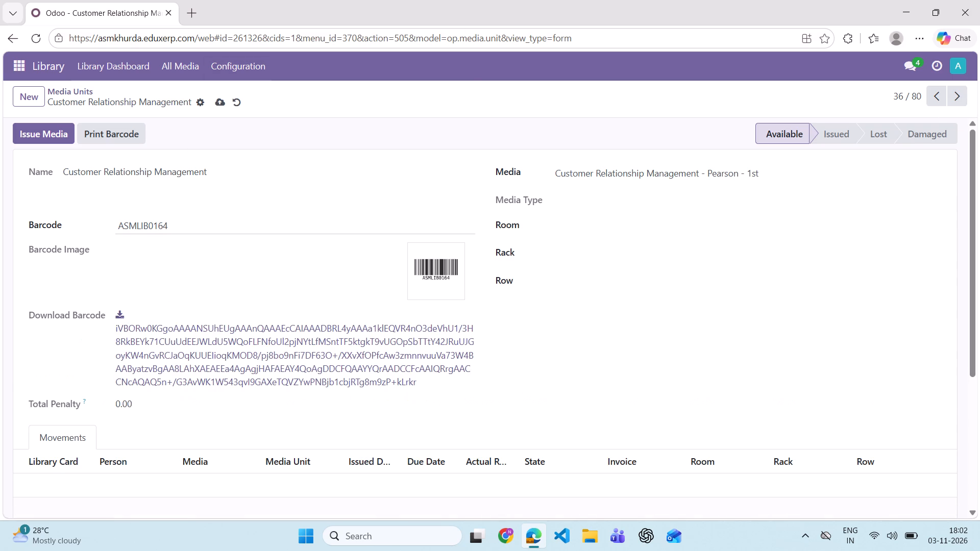
{"action": "left_click", "coordinate": [186, 229]}
{"action": "key", "text": "3"}
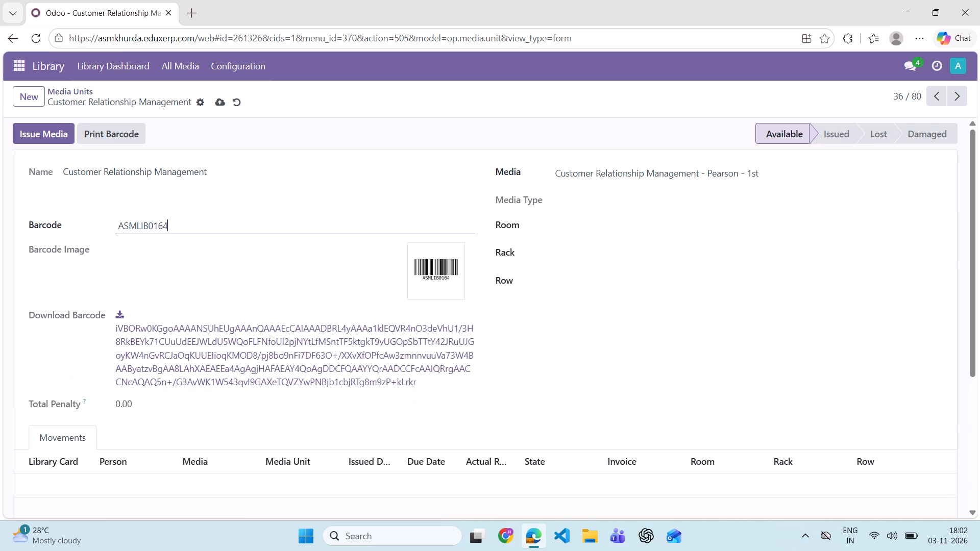
{"action": "key", "text": "3"}
{"action": "key", "text": "3"}
{"action": "key", "text": "BackSpace"}
{"action": "key", "text": "BackSpace"}
{"action": "left_click", "coordinate": [954, 92]}
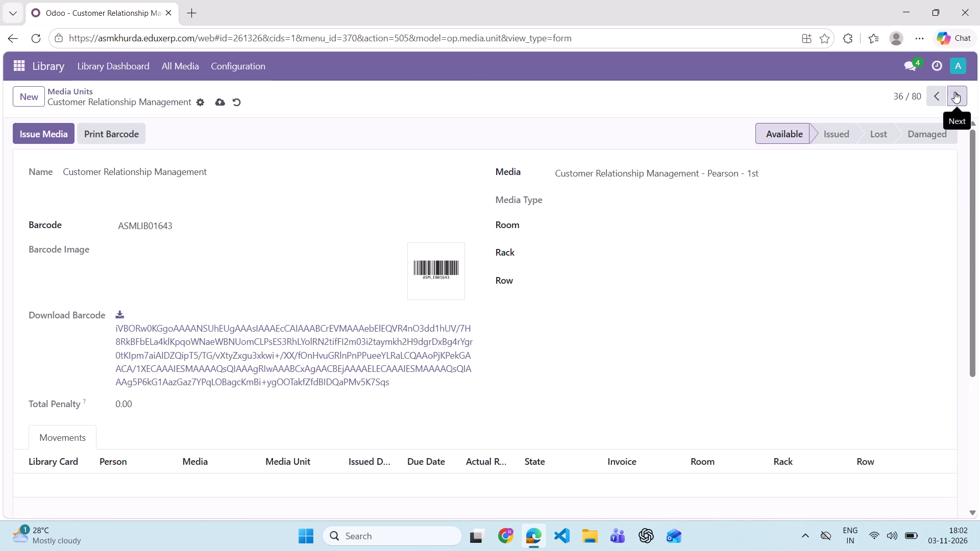
Regenerate the WILEY unit's barcode image by shortening its barcode to ASMLIB0192, re-enter ASMLIB01920, and move to the next record.
{"action": "left_click", "coordinate": [273, 220]}
{"action": "key", "text": "BackSpace"}
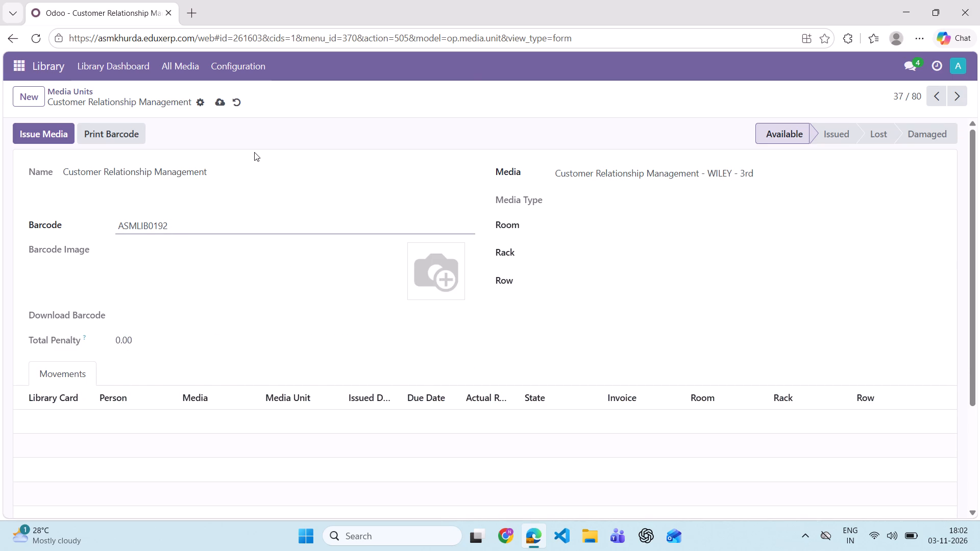
{"action": "left_click", "coordinate": [254, 149]}
{"action": "left_click", "coordinate": [225, 236]}
{"action": "left_click", "coordinate": [227, 226]}
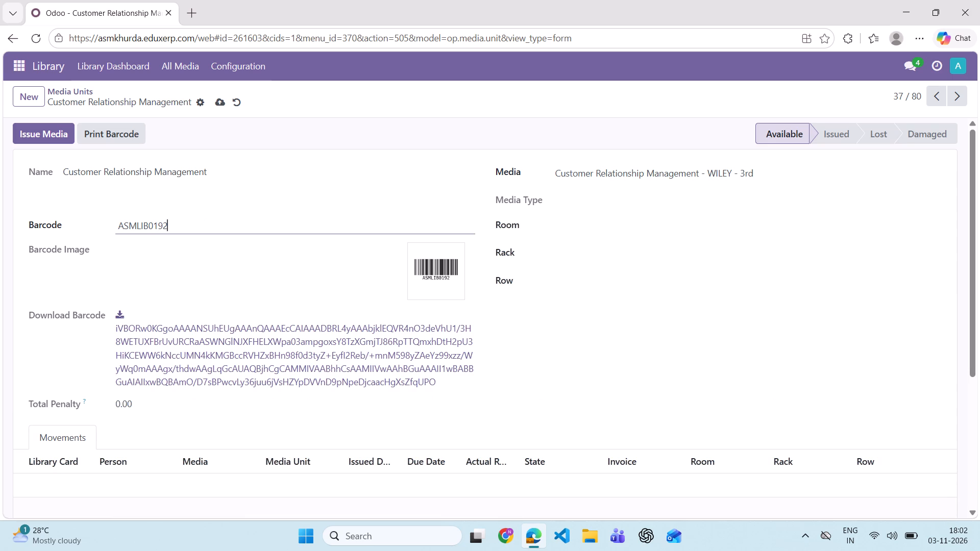
{"action": "left_click", "coordinate": [184, 223]}
{"action": "key", "text": "0"}
{"action": "left_click", "coordinate": [964, 91]}
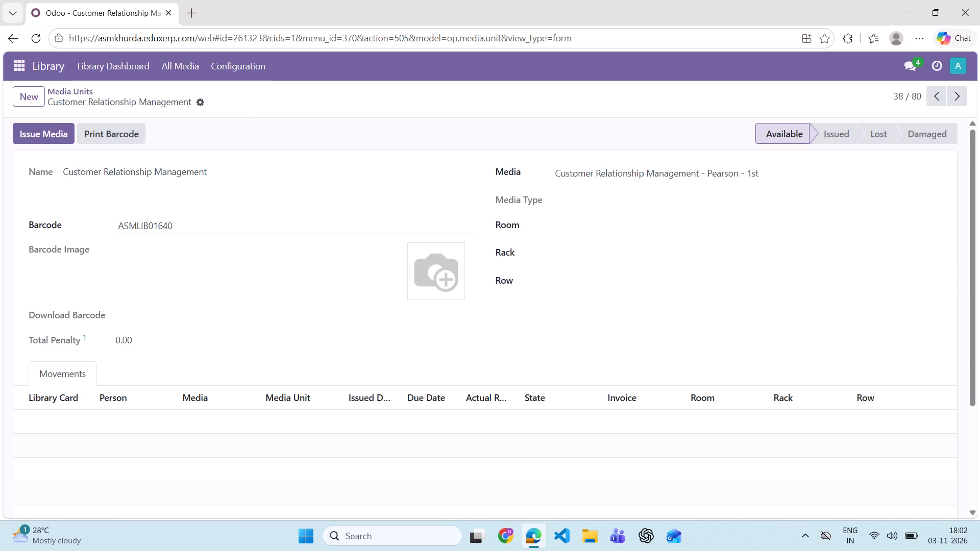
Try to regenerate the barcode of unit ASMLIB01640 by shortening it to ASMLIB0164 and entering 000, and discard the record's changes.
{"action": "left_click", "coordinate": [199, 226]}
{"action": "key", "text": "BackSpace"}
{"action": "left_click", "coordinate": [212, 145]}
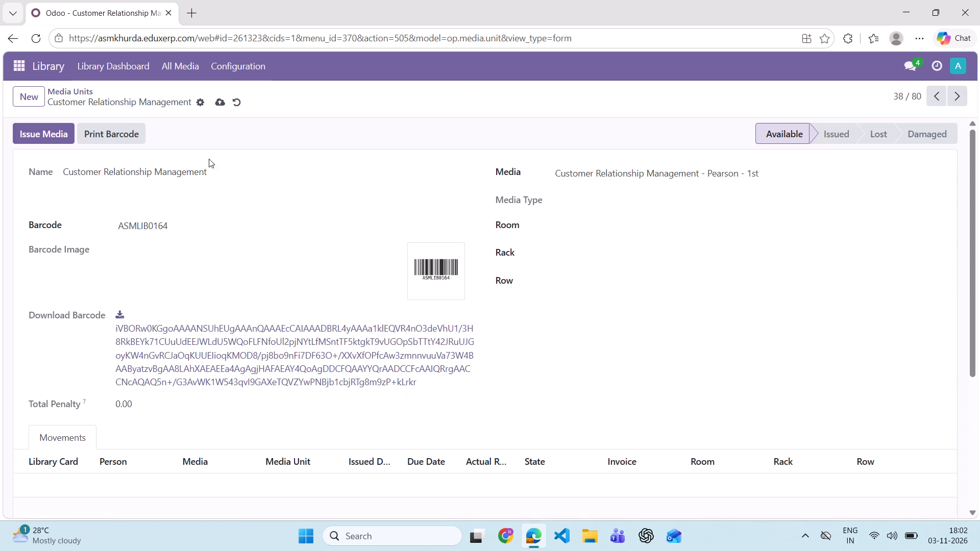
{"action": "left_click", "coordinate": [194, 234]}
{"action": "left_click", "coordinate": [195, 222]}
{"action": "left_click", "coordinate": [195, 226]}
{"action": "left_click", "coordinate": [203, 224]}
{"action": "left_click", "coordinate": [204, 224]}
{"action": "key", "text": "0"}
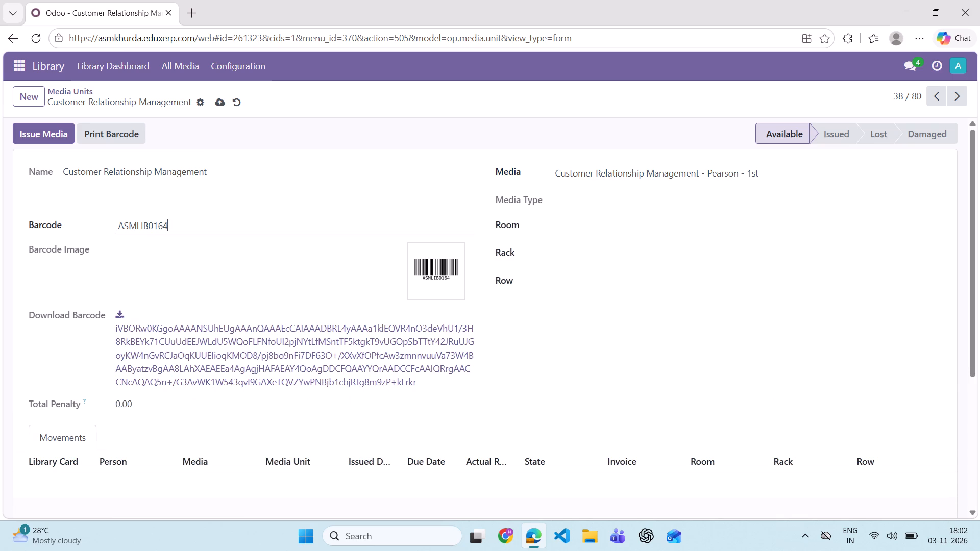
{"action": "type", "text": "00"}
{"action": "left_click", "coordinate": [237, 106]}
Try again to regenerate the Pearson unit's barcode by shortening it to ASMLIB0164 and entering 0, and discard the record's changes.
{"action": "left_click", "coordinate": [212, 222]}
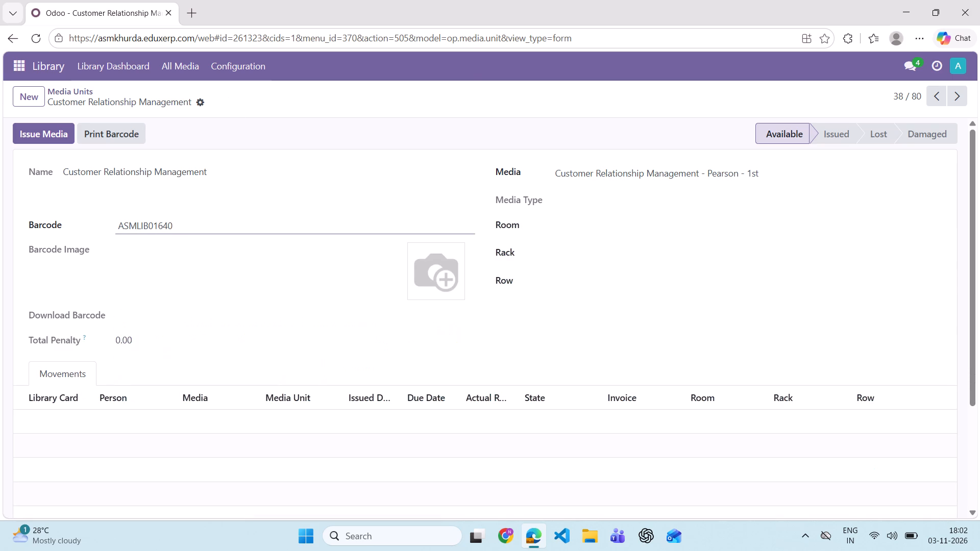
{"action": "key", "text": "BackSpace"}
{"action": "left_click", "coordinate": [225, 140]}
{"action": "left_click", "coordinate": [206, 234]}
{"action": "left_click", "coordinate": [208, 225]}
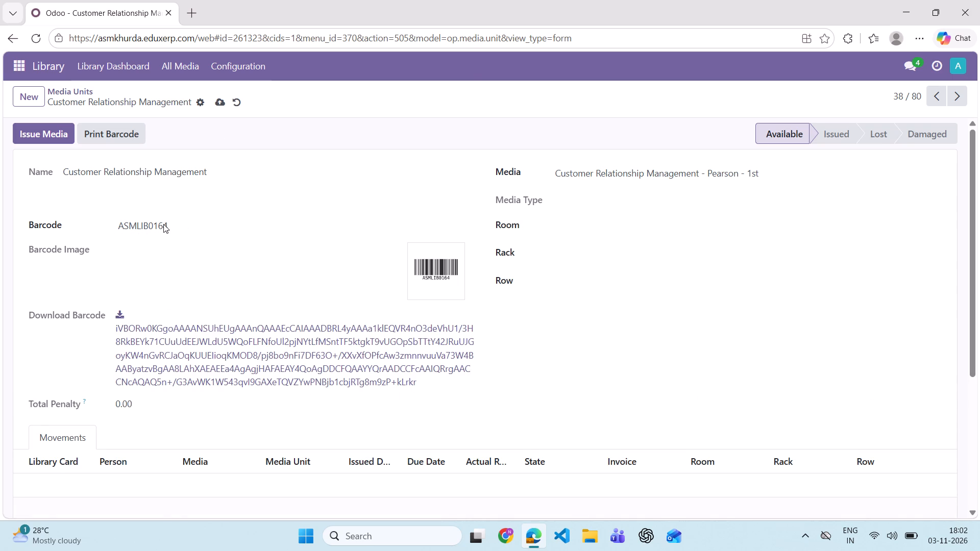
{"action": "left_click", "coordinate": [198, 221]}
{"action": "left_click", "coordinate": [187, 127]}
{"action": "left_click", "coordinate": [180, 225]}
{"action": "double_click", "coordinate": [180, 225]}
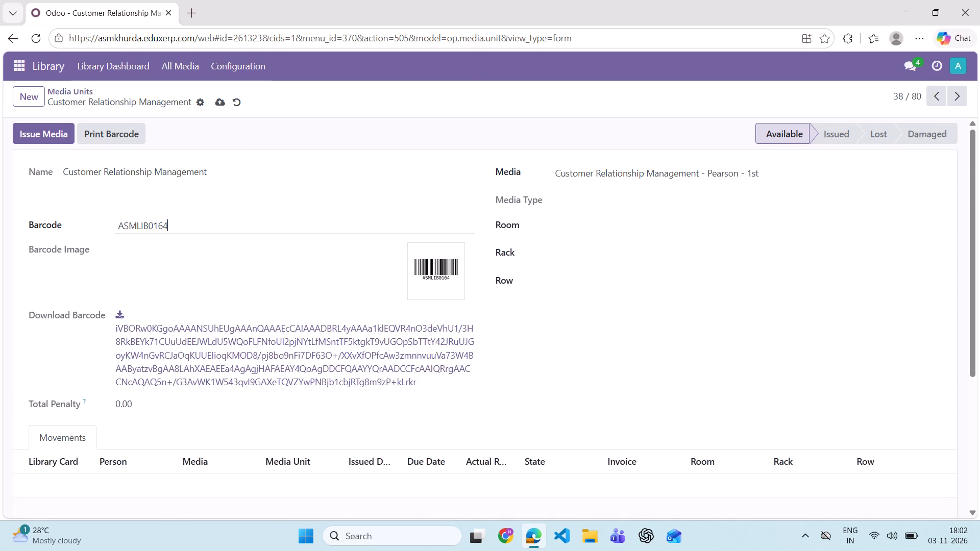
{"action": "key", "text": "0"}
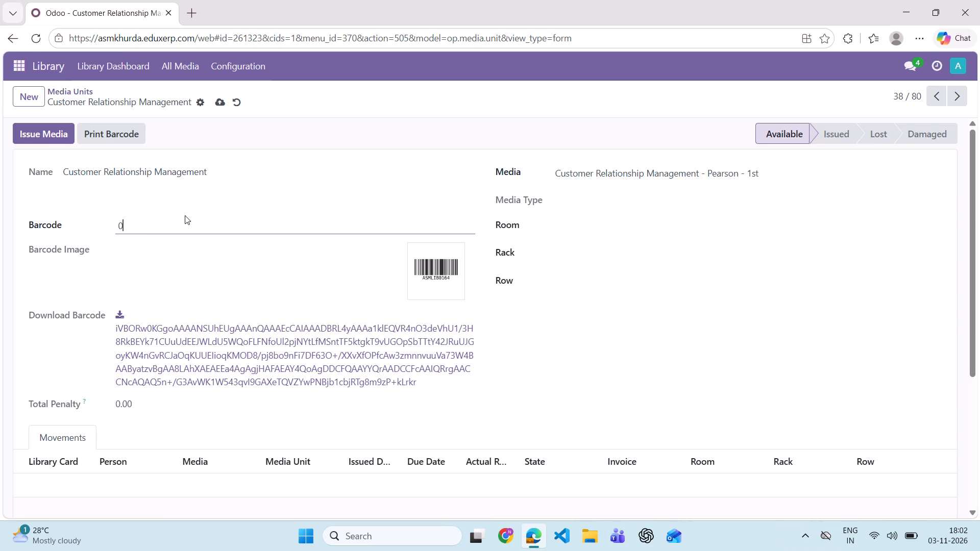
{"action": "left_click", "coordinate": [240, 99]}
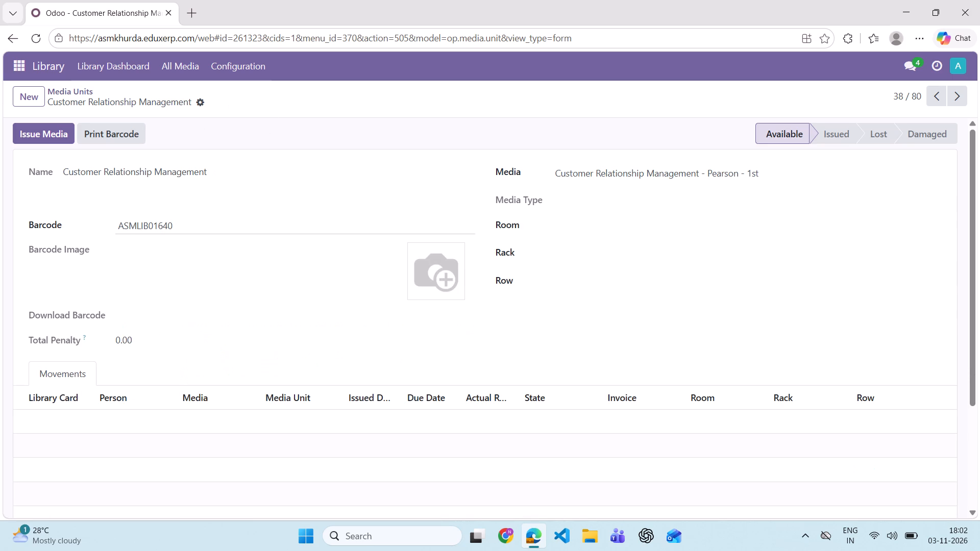
Regenerate the Pearson unit's barcode image by shortening its barcode to ASMLIB0164, re-enter ASMLIB01640, and move to the next record.
{"action": "left_click", "coordinate": [202, 225]}
{"action": "key", "text": "BackSpace"}
{"action": "left_click", "coordinate": [195, 134]}
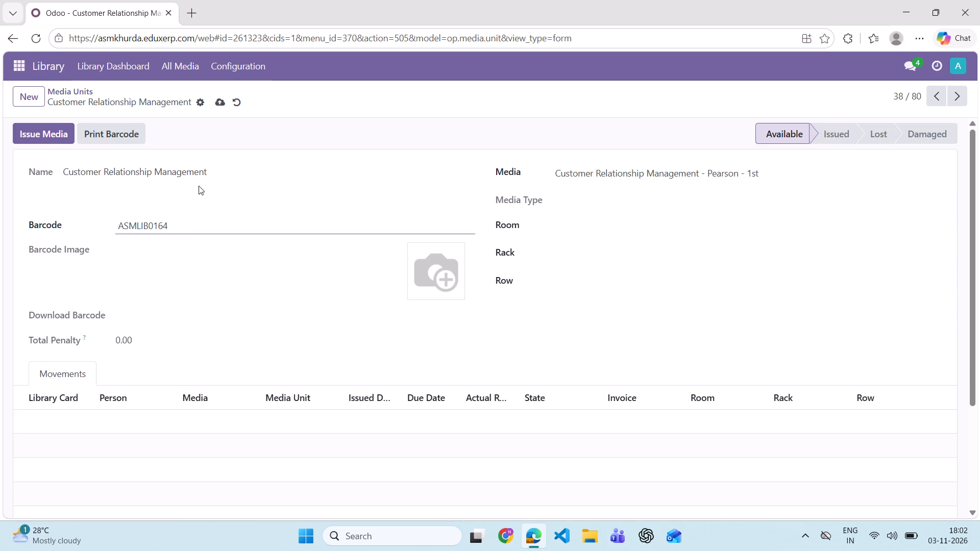
{"action": "left_click", "coordinate": [185, 132]}
{"action": "left_click", "coordinate": [189, 222]}
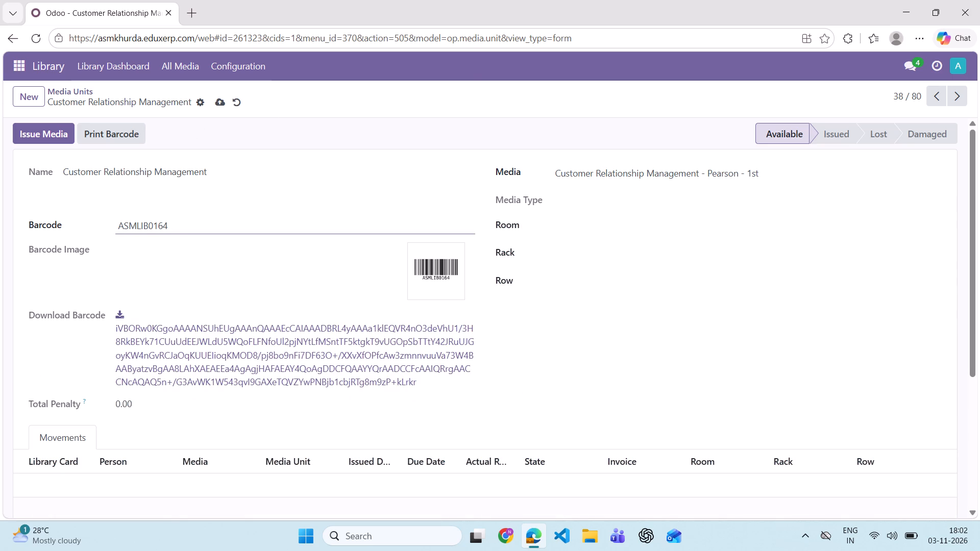
{"action": "key", "text": "0"}
{"action": "left_click", "coordinate": [956, 95]}
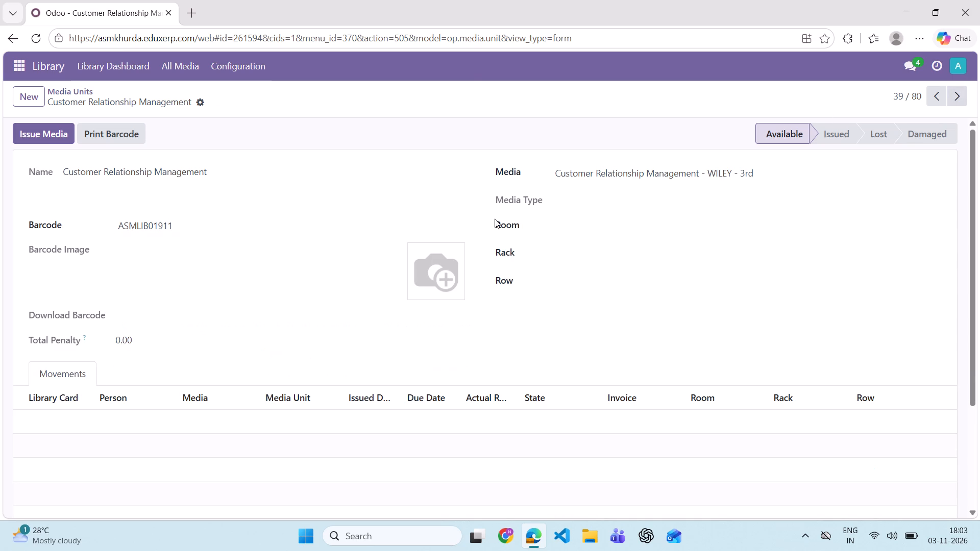
Regenerate the WILEY unit's barcode image by shortening its barcode to ASMLIB0191, re-enter ASMLIB01911, and move to the next record.
{"action": "left_click", "coordinate": [233, 229]}
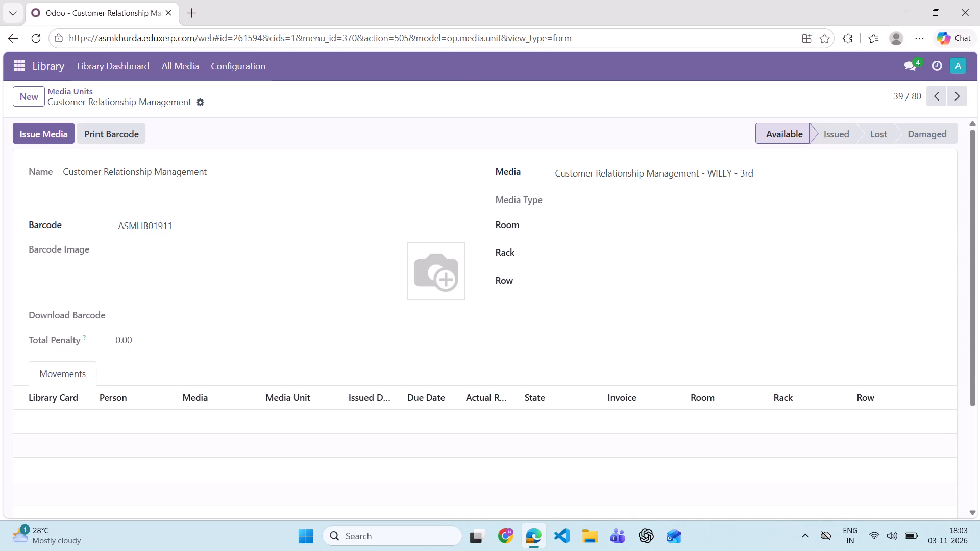
{"action": "key", "text": "BackSpace"}
{"action": "left_click", "coordinate": [224, 137]}
{"action": "left_click", "coordinate": [198, 222]}
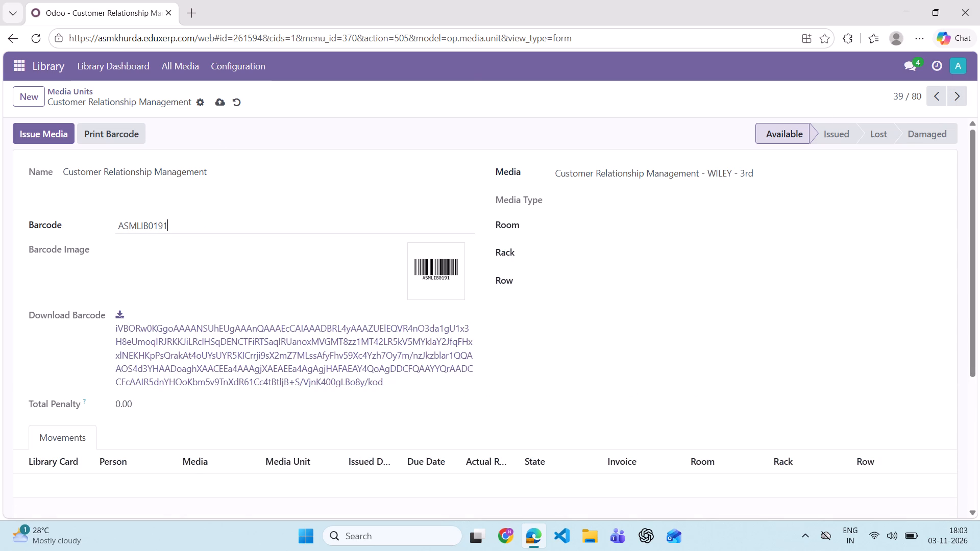
{"action": "key", "text": "1"}
{"action": "left_click", "coordinate": [223, 137]}
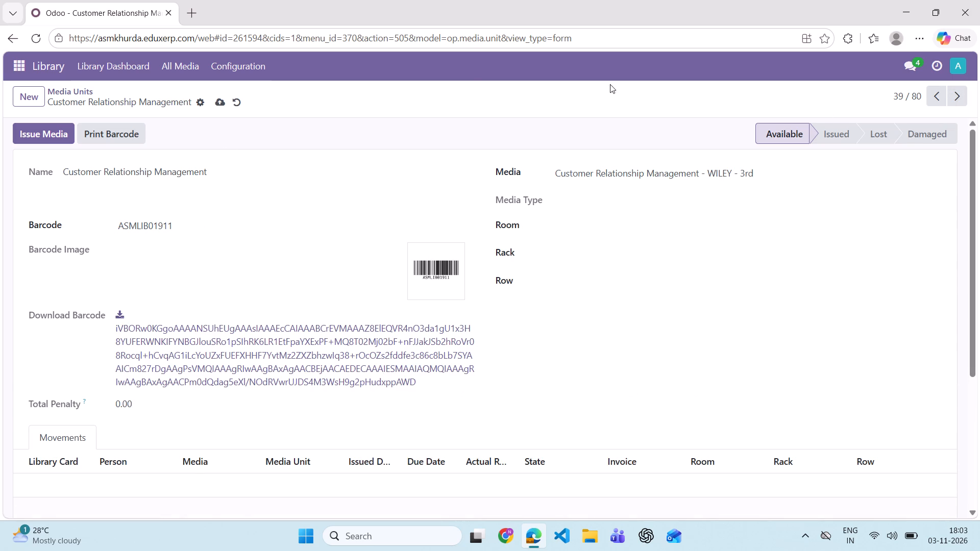
{"action": "left_click", "coordinate": [958, 96]}
Regenerate the WILEY unit's barcode image by shortening its barcode to ASMLIB0192, re-enter ASMLIB01926, and move to the next record.
{"action": "left_click", "coordinate": [236, 230]}
{"action": "key", "text": "BackSpace"}
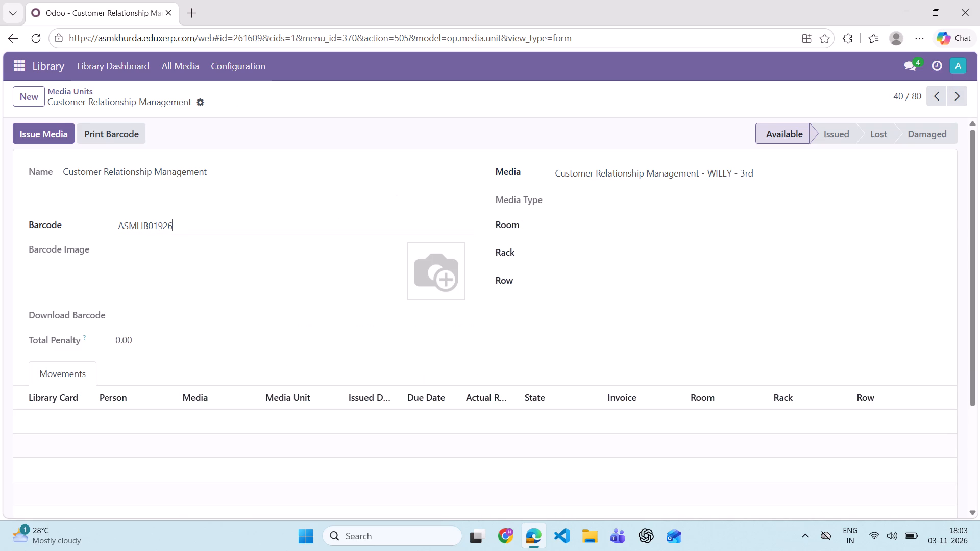
{"action": "left_click", "coordinate": [223, 134]}
{"action": "left_click", "coordinate": [198, 231]}
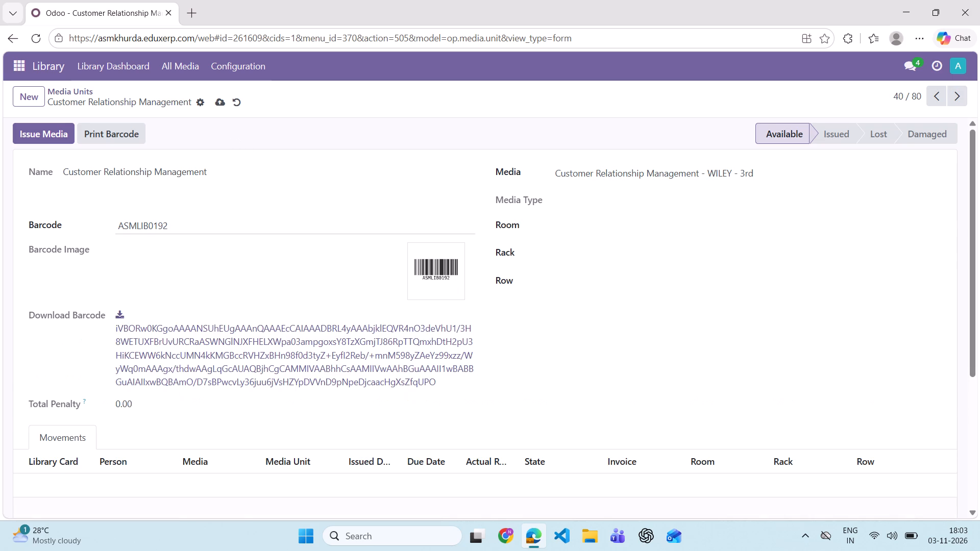
{"action": "left_click", "coordinate": [187, 227]}
{"action": "type", "text": "66"}
{"action": "key", "text": "BackSpace"}
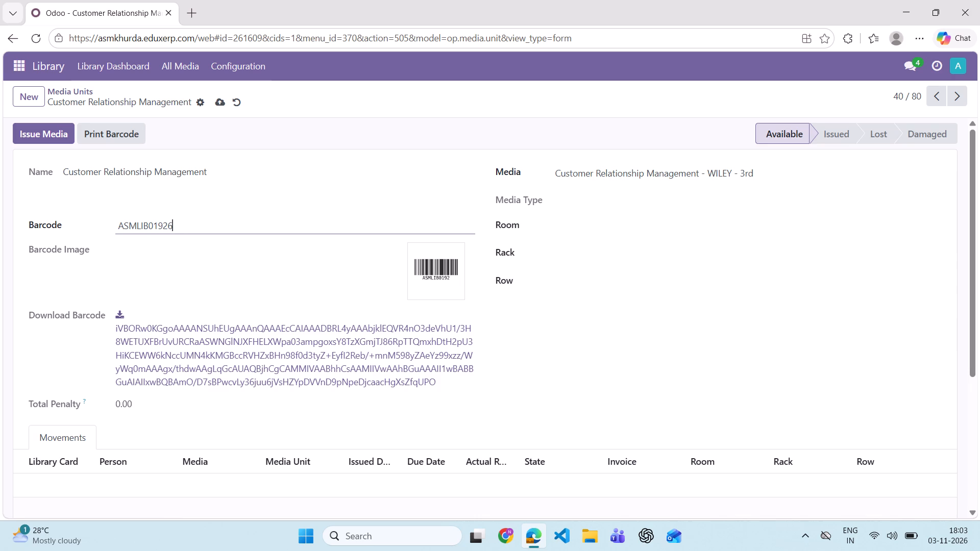
{"action": "left_click", "coordinate": [953, 98]}
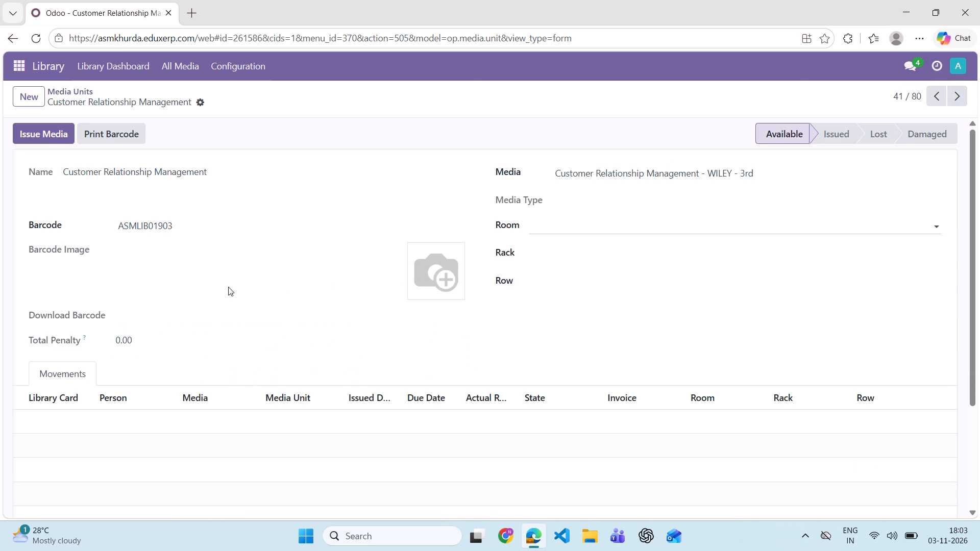
Regenerate the WILEY unit's barcode image by shortening its barcode to ASMLIB0190, re-enter ASMLIB01903, and move to the next record.
{"action": "left_click", "coordinate": [226, 227]}
{"action": "key", "text": "BackSpace"}
{"action": "left_click", "coordinate": [212, 138]}
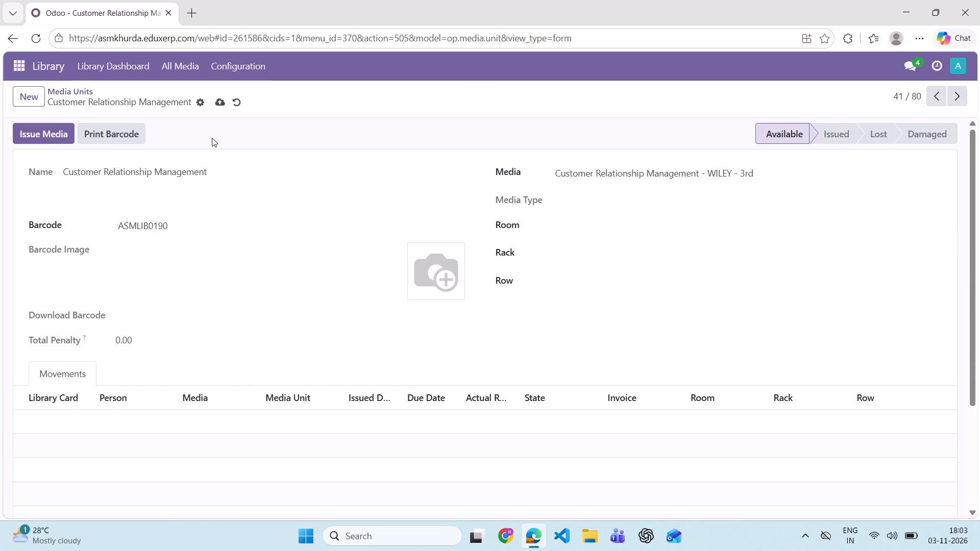
{"action": "left_click", "coordinate": [210, 222]}
{"action": "left_click", "coordinate": [182, 231]}
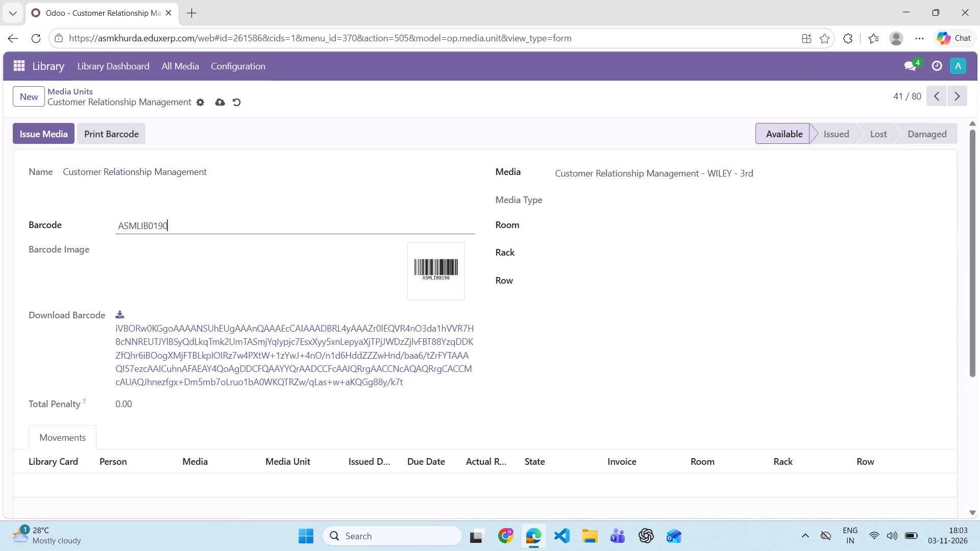
{"action": "key", "text": "3"}
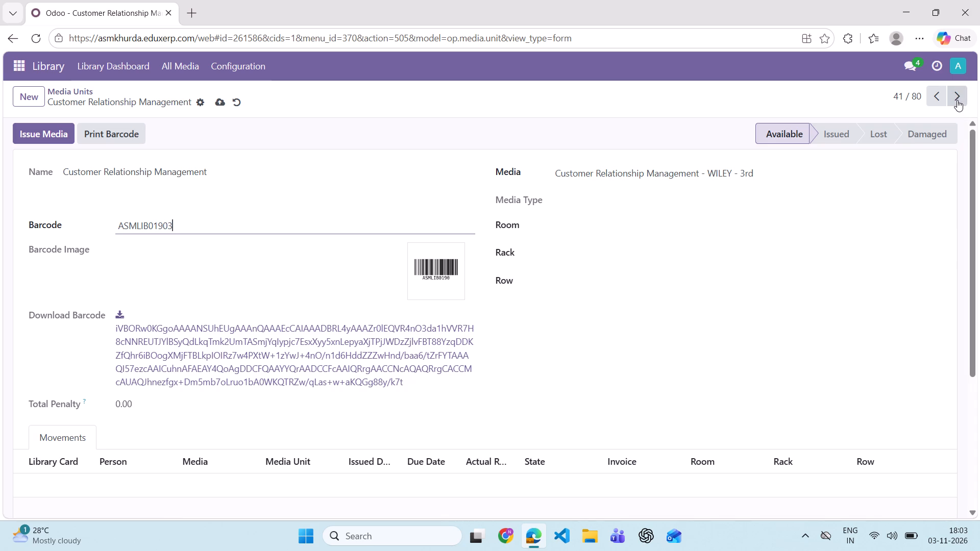
{"action": "left_click", "coordinate": [957, 97]}
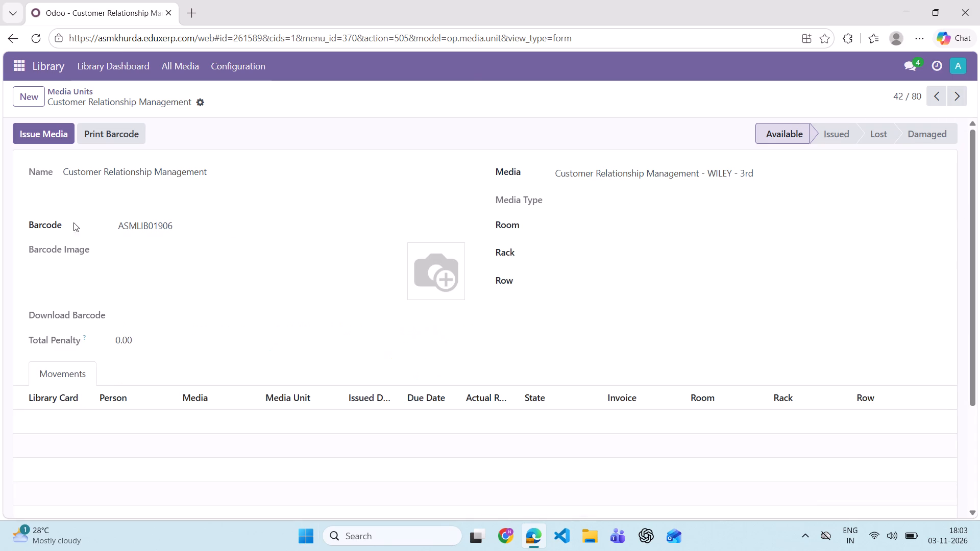
Regenerate the WILEY unit's barcode image by shortening its barcode to ASMLIB0190, re-enter ASMLIB01906, and move to the next record.
{"action": "left_click", "coordinate": [217, 227]}
{"action": "key", "text": "BackSpace"}
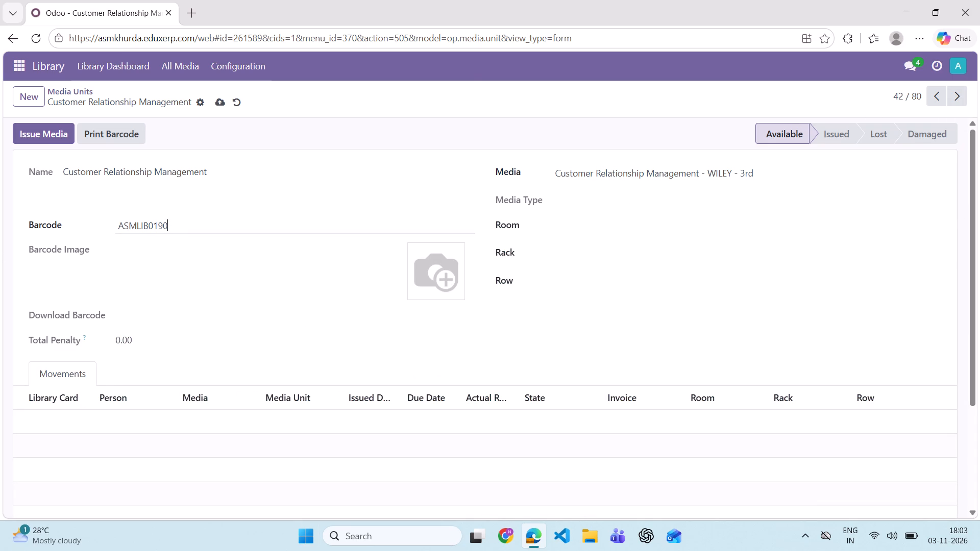
{"action": "left_click", "coordinate": [178, 133]}
{"action": "left_click", "coordinate": [188, 229]}
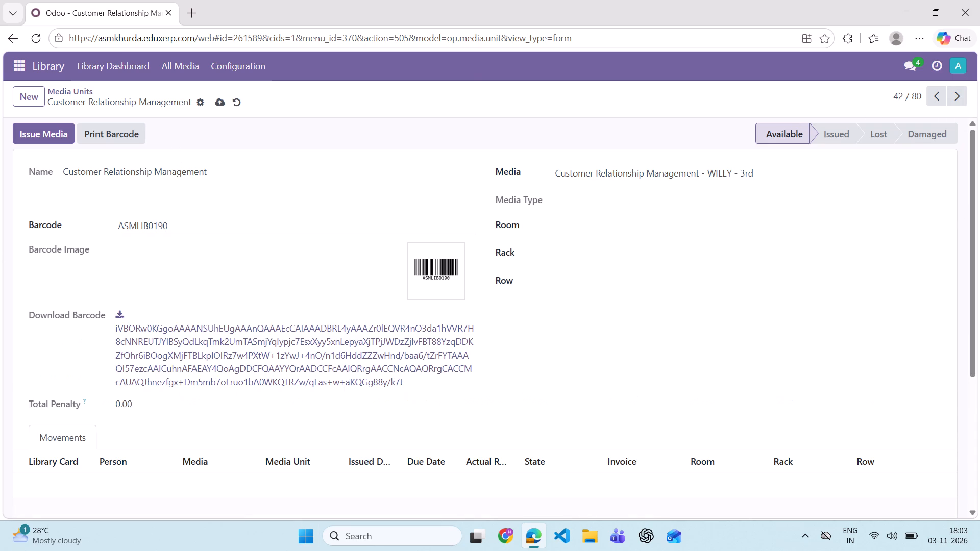
{"action": "left_click", "coordinate": [188, 229]}
{"action": "key", "text": "6"}
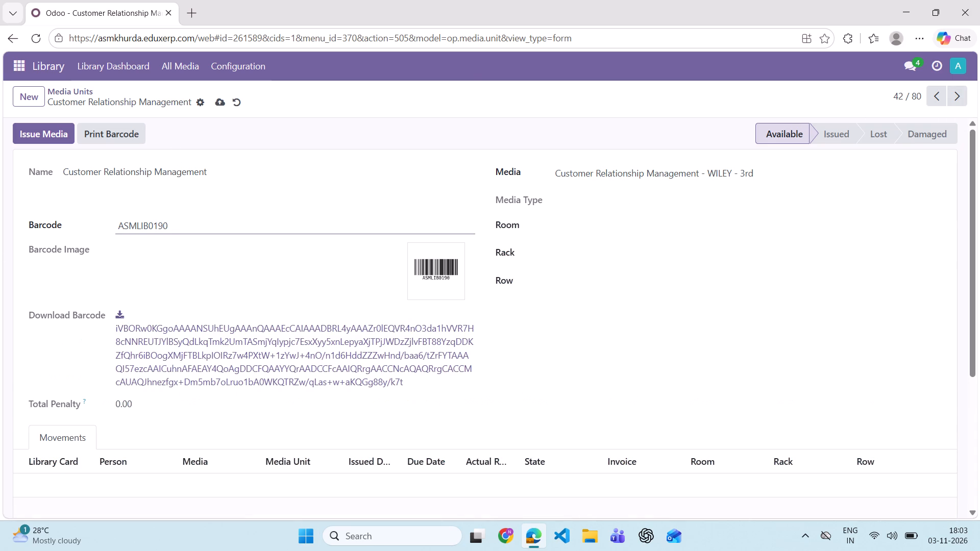
{"action": "left_click", "coordinate": [962, 98]}
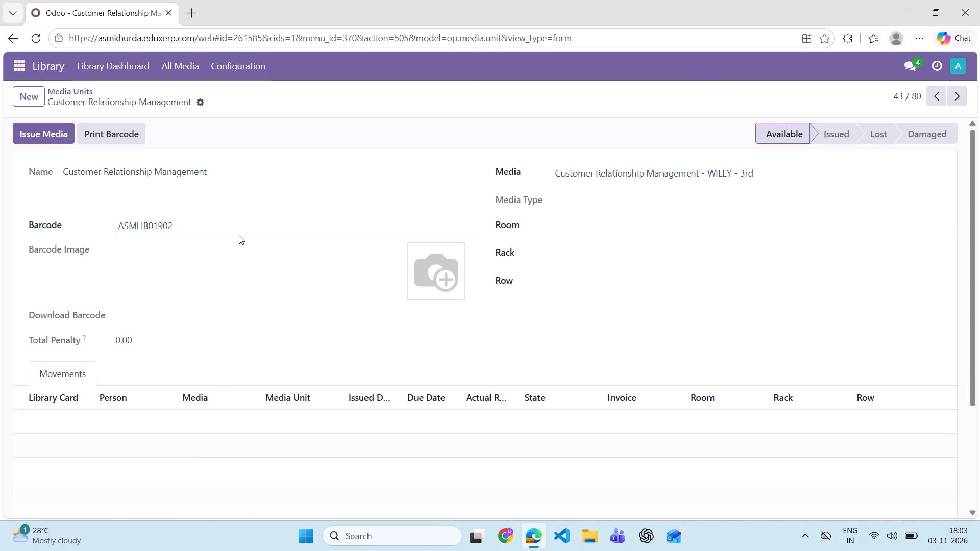
Regenerate the WILEY unit's barcode image by shortening its barcode to ASMLIB0190, re-enter ASMLIB01902, and move to the next record.
{"action": "left_click", "coordinate": [188, 228]}
{"action": "key", "text": "BackSpace"}
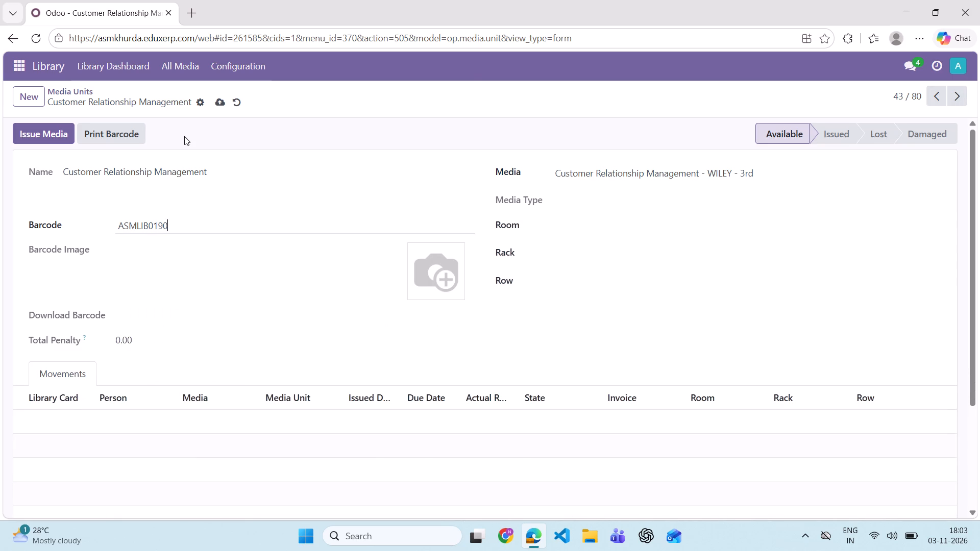
{"action": "left_click", "coordinate": [184, 136]}
{"action": "left_click", "coordinate": [184, 232]}
{"action": "key", "text": "2"}
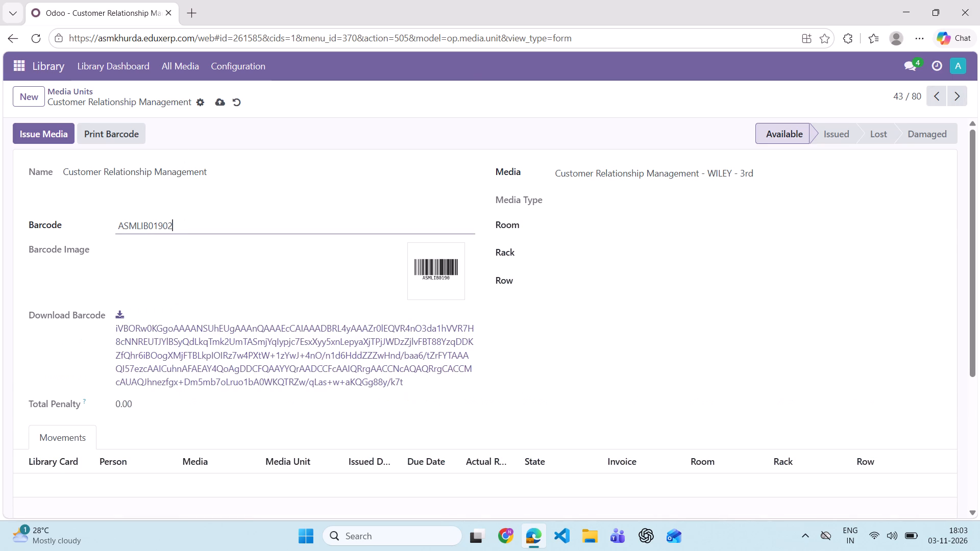
{"action": "left_click", "coordinate": [961, 102]}
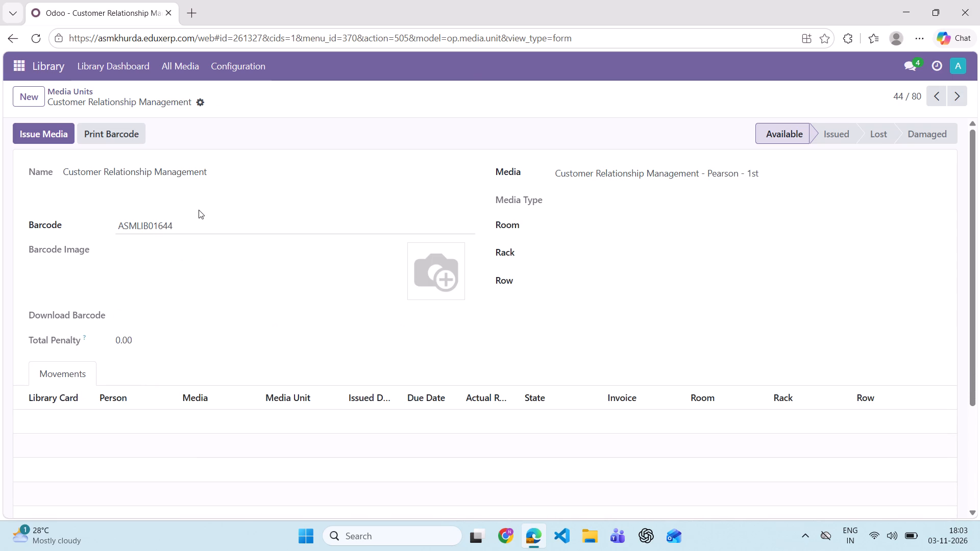
Regenerate the Pearson unit's barcode image by shortening its barcode to ASMLIB0164, re-enter ASMLIB01644, and move to the next record.
{"action": "left_click", "coordinate": [192, 235]}
{"action": "left_click", "coordinate": [193, 229]}
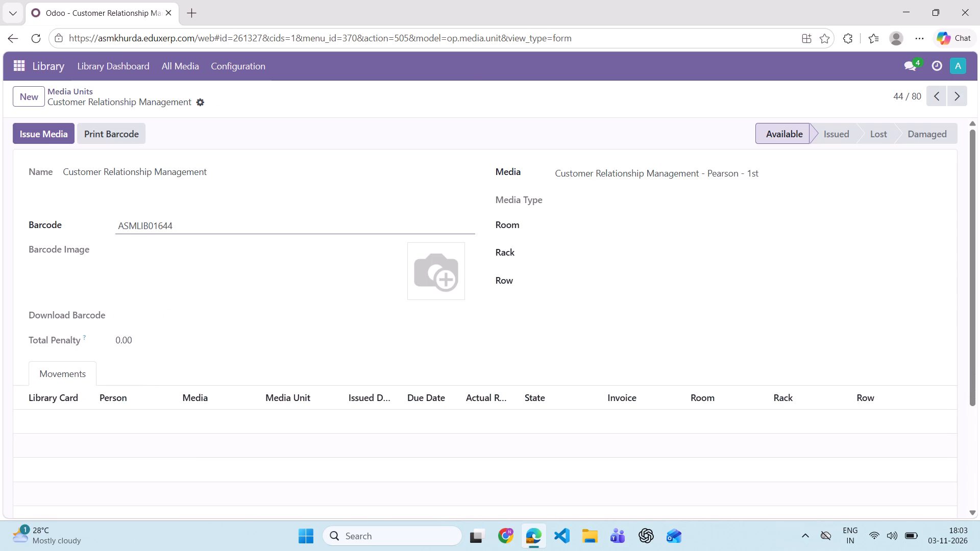
{"action": "key", "text": "BackSpace"}
{"action": "left_click", "coordinate": [194, 130]}
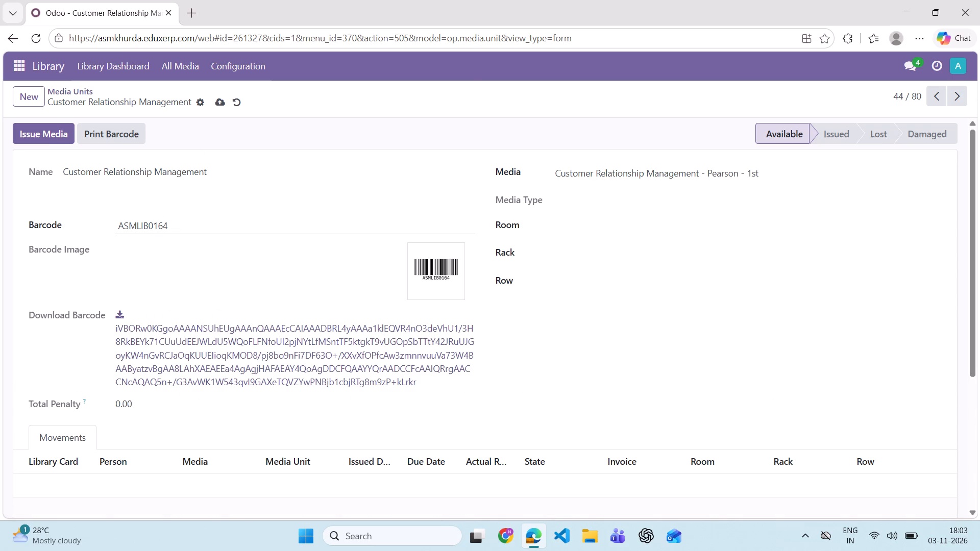
{"action": "left_click", "coordinate": [197, 222]}
{"action": "key", "text": "4"}
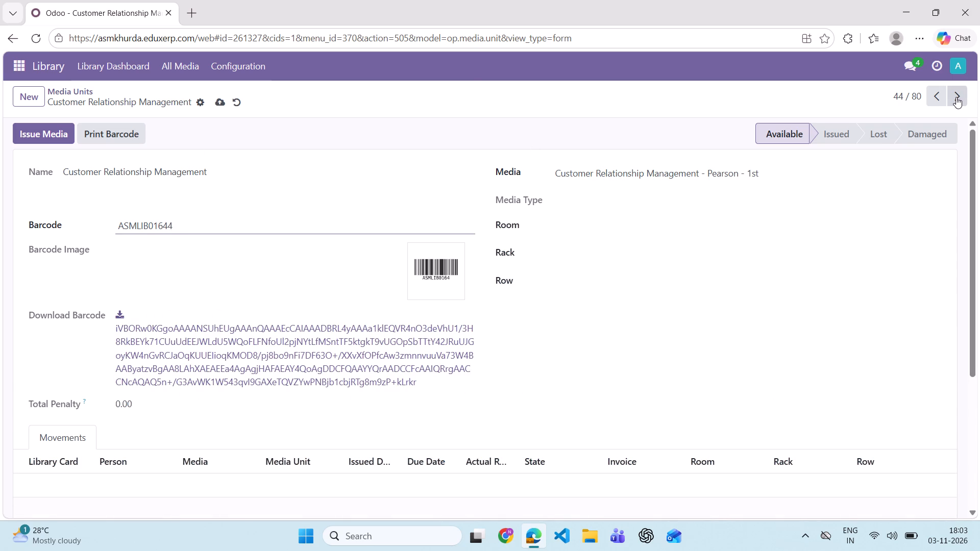
{"action": "left_click", "coordinate": [956, 97]}
Regenerate the WILEY unit's barcode image by shortening its barcode to ASMLIB0190, re-enter ASMLIB01907, and move to the next record.
{"action": "left_click", "coordinate": [176, 222]}
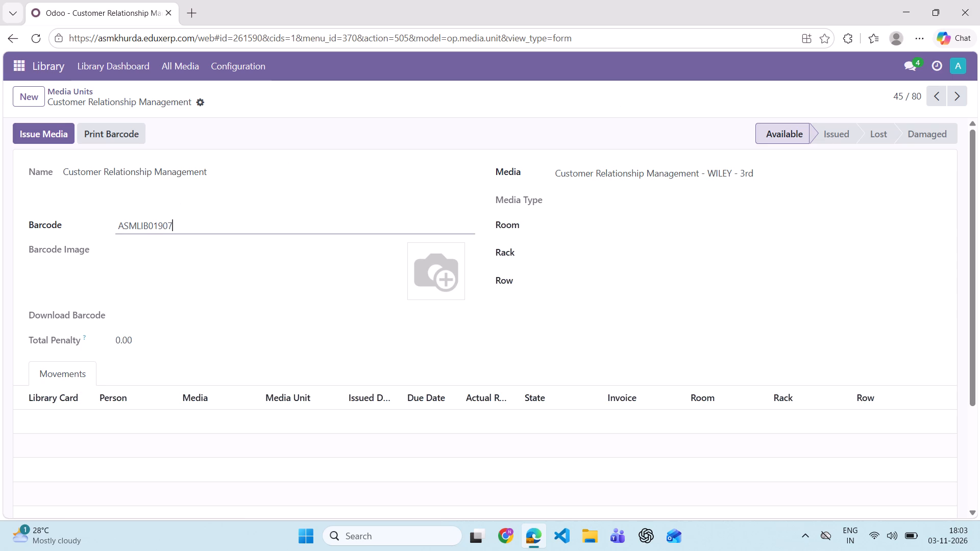
{"action": "key", "text": "BackSpace"}
{"action": "left_click", "coordinate": [180, 129]}
{"action": "left_click", "coordinate": [196, 230]}
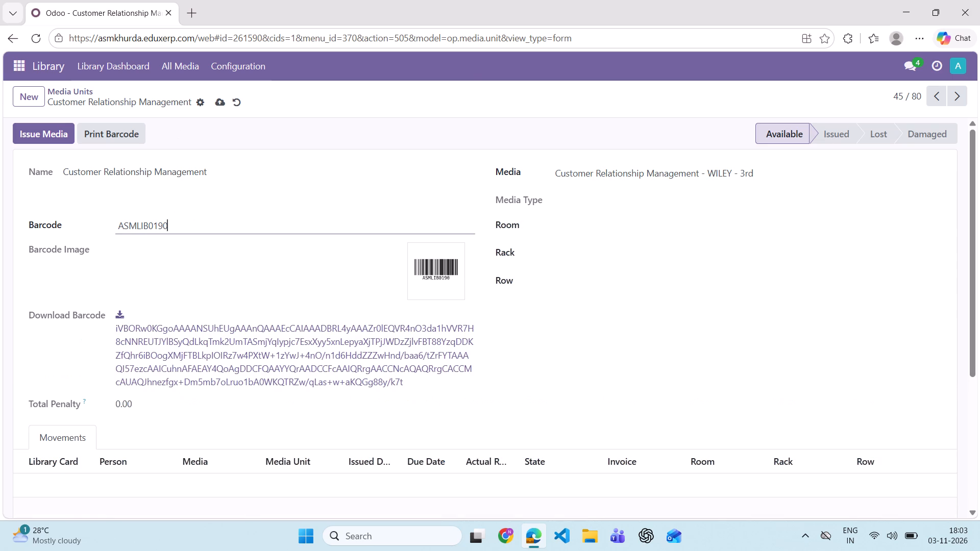
{"action": "key", "text": "7"}
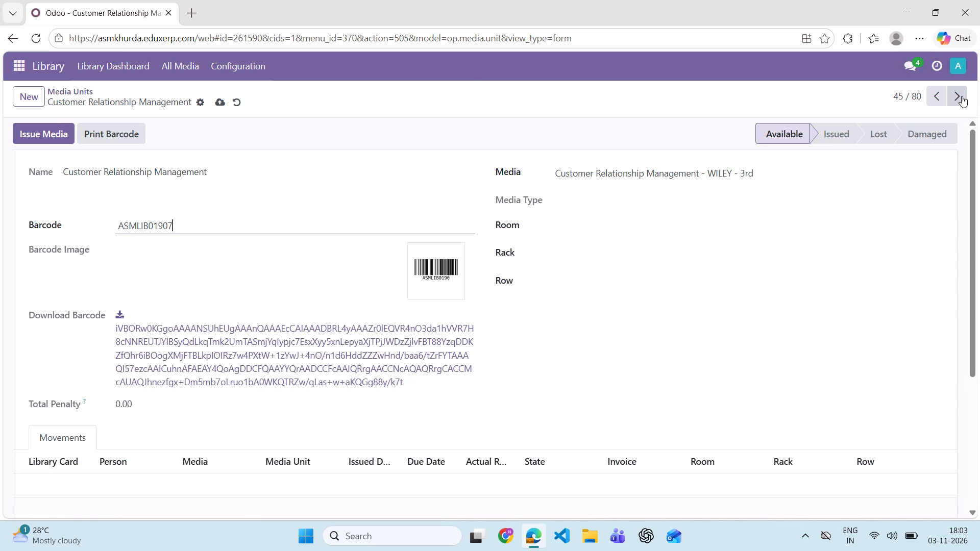
{"action": "left_click", "coordinate": [962, 96]}
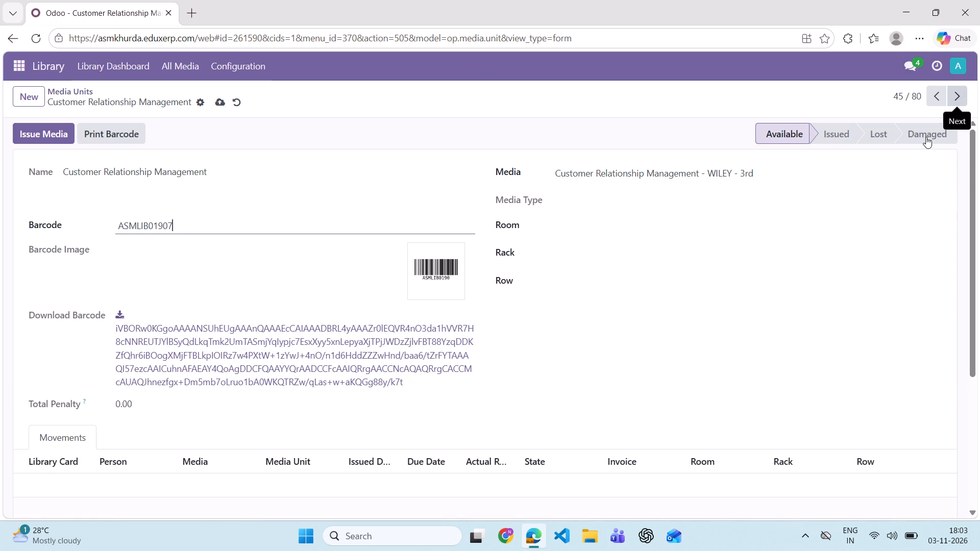
Regenerate the Pearson unit's barcode image by shortening its barcode to ASMLIB0164, re-enter ASMLIB01647, and move to the next record.
{"action": "left_click", "coordinate": [247, 228]}
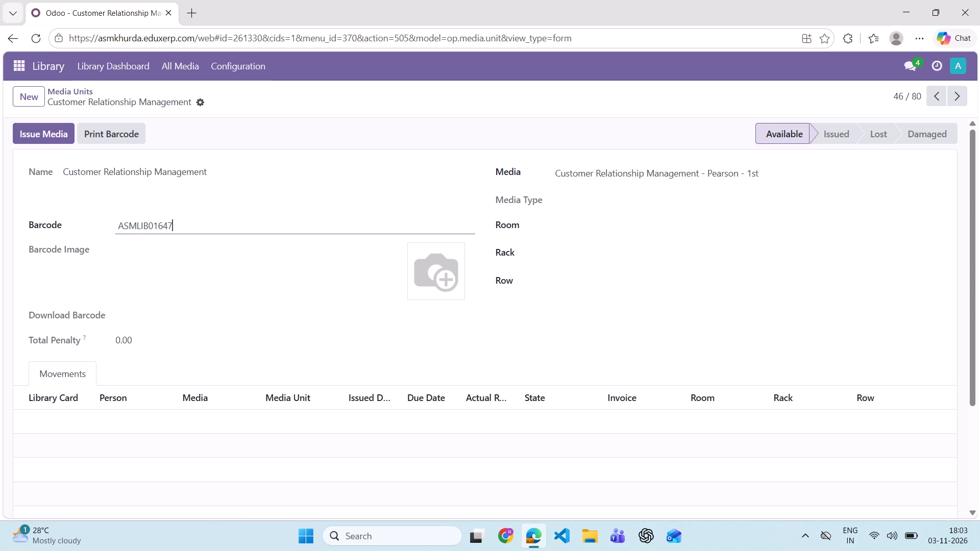
{"action": "key", "text": "BackSpace"}
{"action": "left_click", "coordinate": [210, 136]}
{"action": "left_click", "coordinate": [191, 227]}
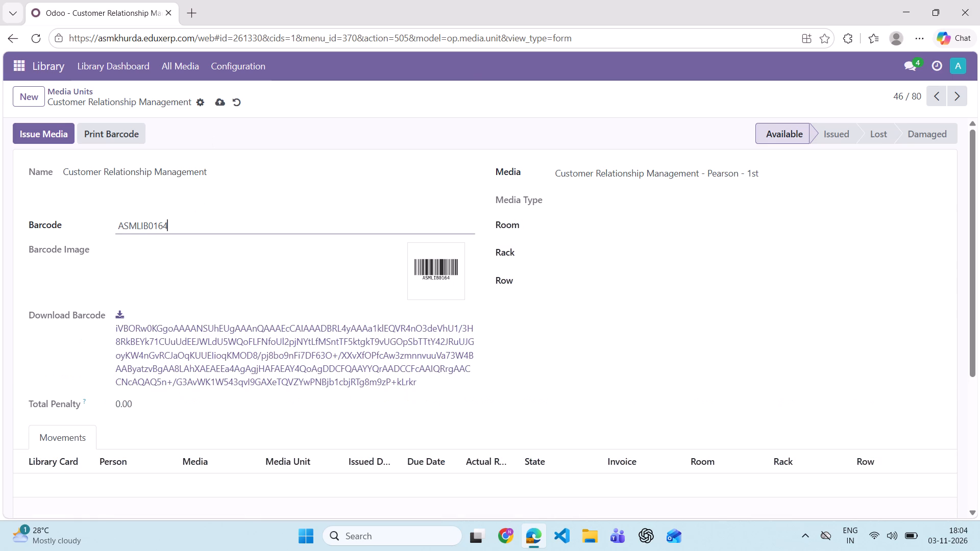
{"action": "key", "text": "7"}
{"action": "left_click", "coordinate": [956, 94]}
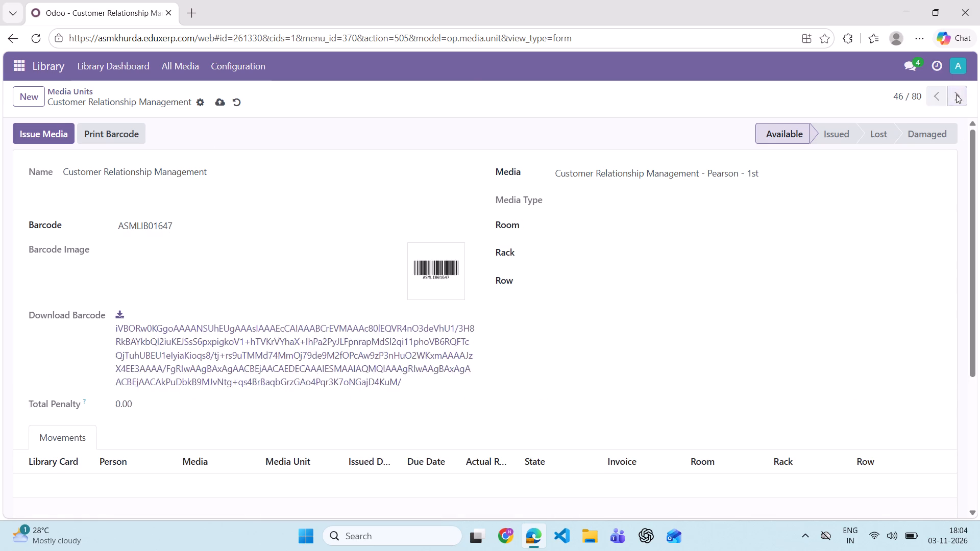
Regenerate the Pearson unit's barcode image by shortening its barcode to ASMLIB0164, re-enter ASMLIB01645, and move to the next record.
{"action": "left_click", "coordinate": [175, 224]}
{"action": "key", "text": "BackSpace"}
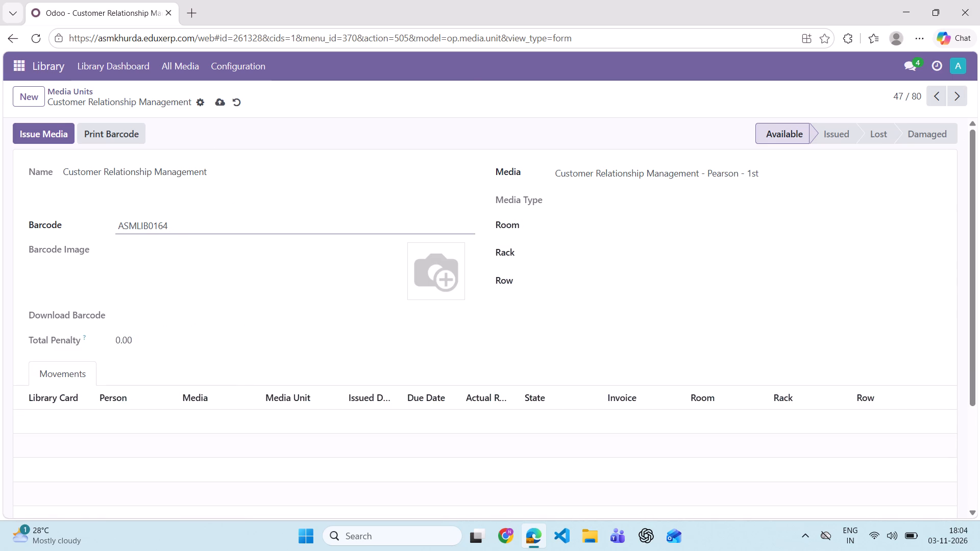
{"action": "left_click", "coordinate": [183, 139]}
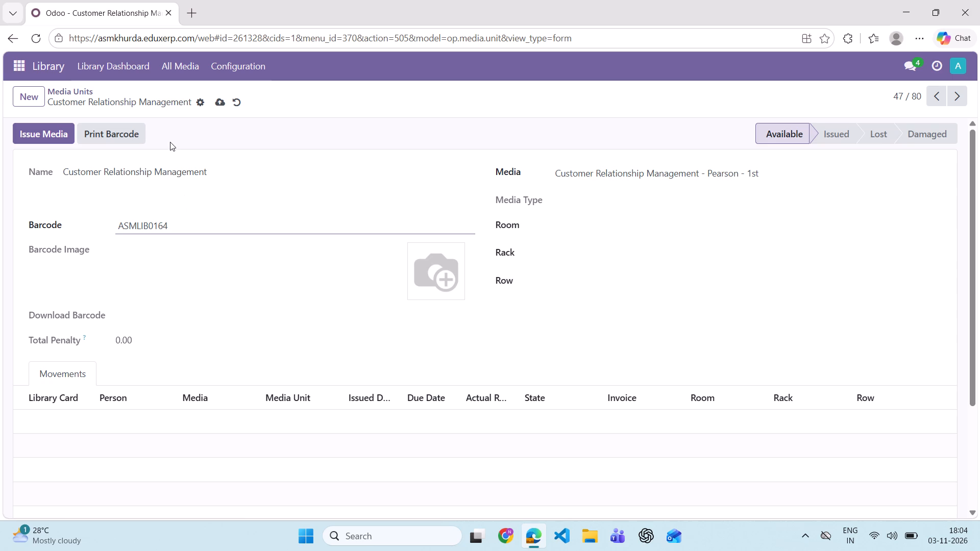
{"action": "left_click", "coordinate": [170, 142]}
{"action": "left_click", "coordinate": [183, 123]}
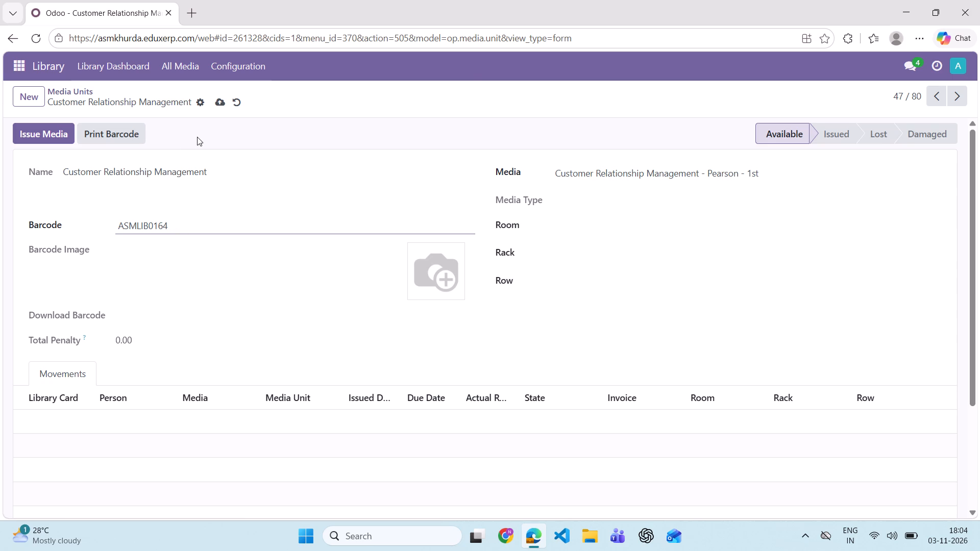
{"action": "left_click", "coordinate": [197, 137]}
{"action": "left_click", "coordinate": [199, 226]}
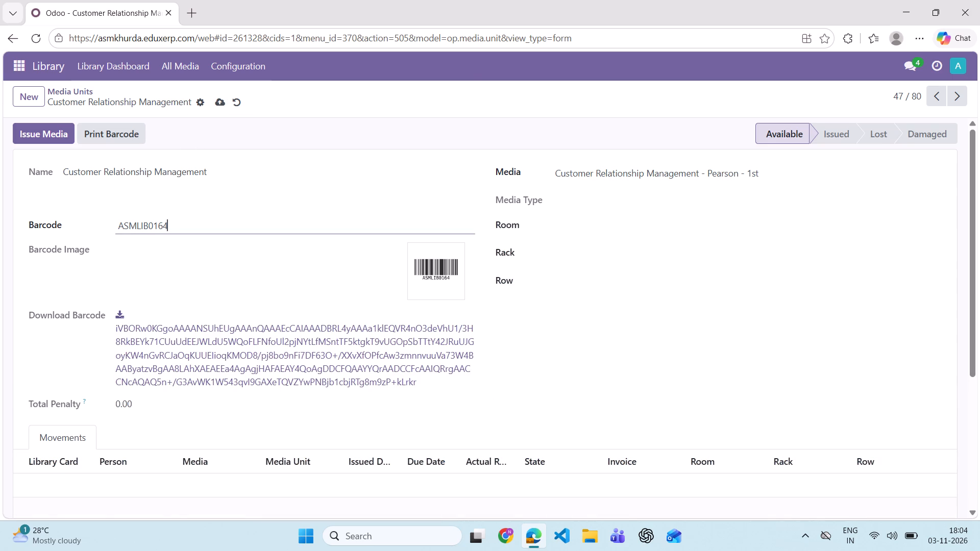
{"action": "key", "text": "5"}
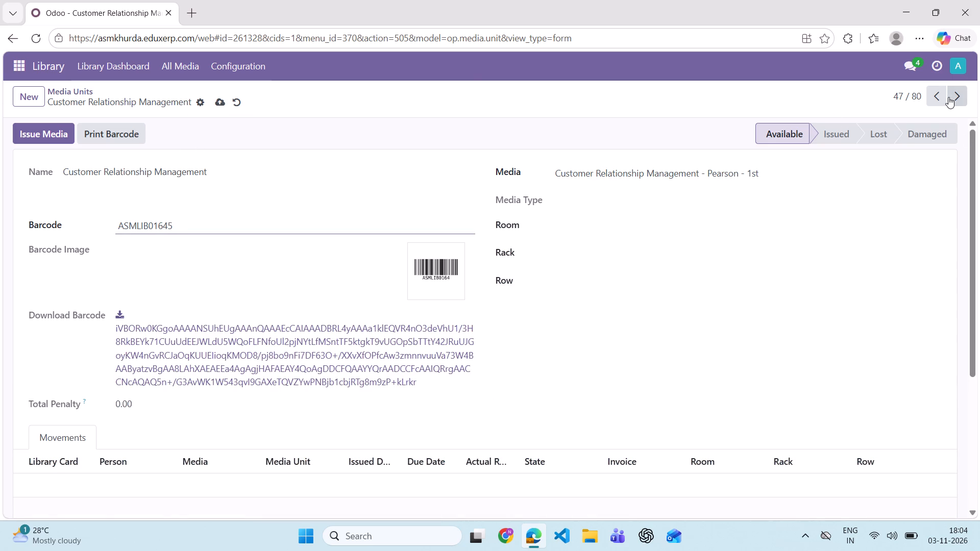
{"action": "left_click", "coordinate": [948, 96]}
Regenerate the WILEY unit's barcode image by shortening its barcode to ASMLIB0190, re-enter ASMLIB01908, and move to the next record.
{"action": "left_click", "coordinate": [289, 218]}
{"action": "key", "text": "BackSpace"}
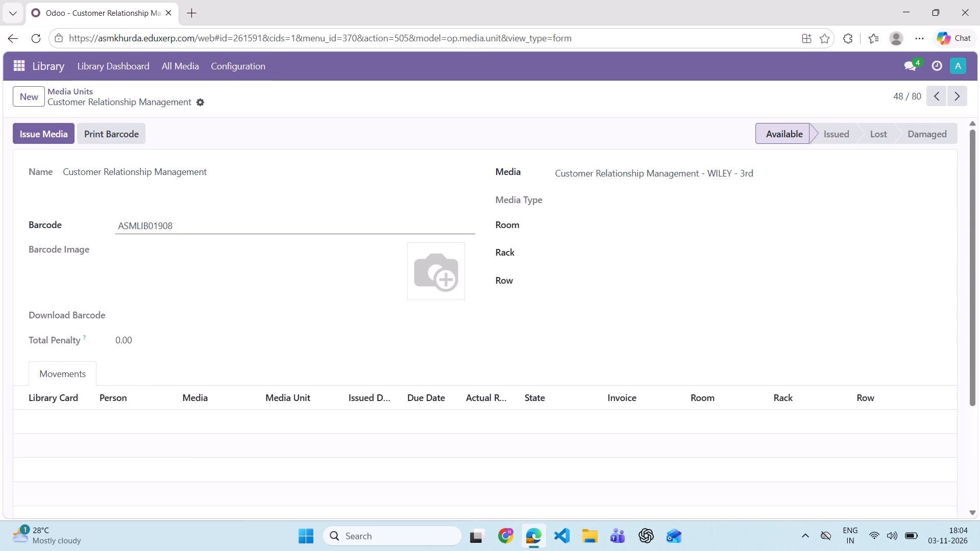
{"action": "left_click", "coordinate": [215, 122]}
{"action": "left_click", "coordinate": [186, 133]}
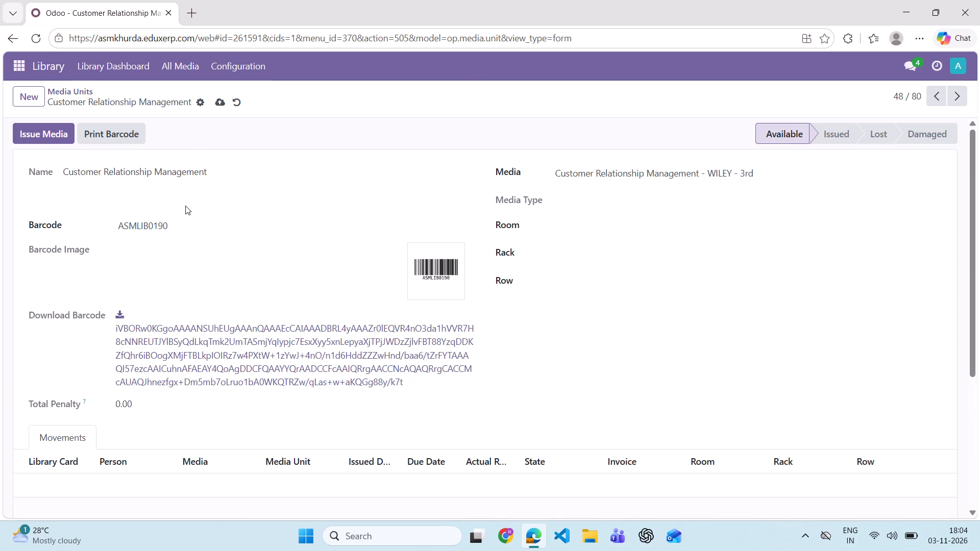
{"action": "left_click", "coordinate": [184, 224]}
{"action": "left_click", "coordinate": [182, 228]}
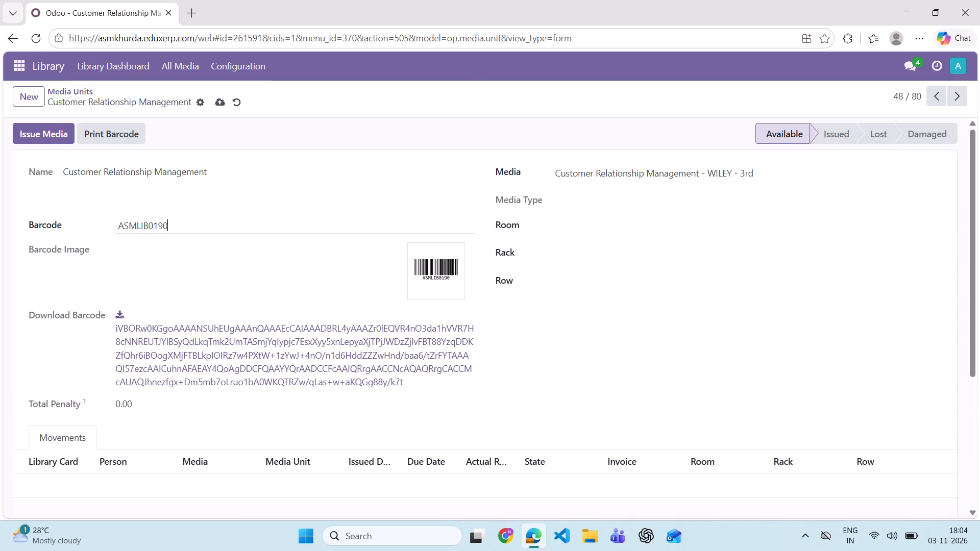
{"action": "left_click", "coordinate": [251, 232]}
{"action": "key", "text": "8"}
{"action": "left_click", "coordinate": [958, 102]}
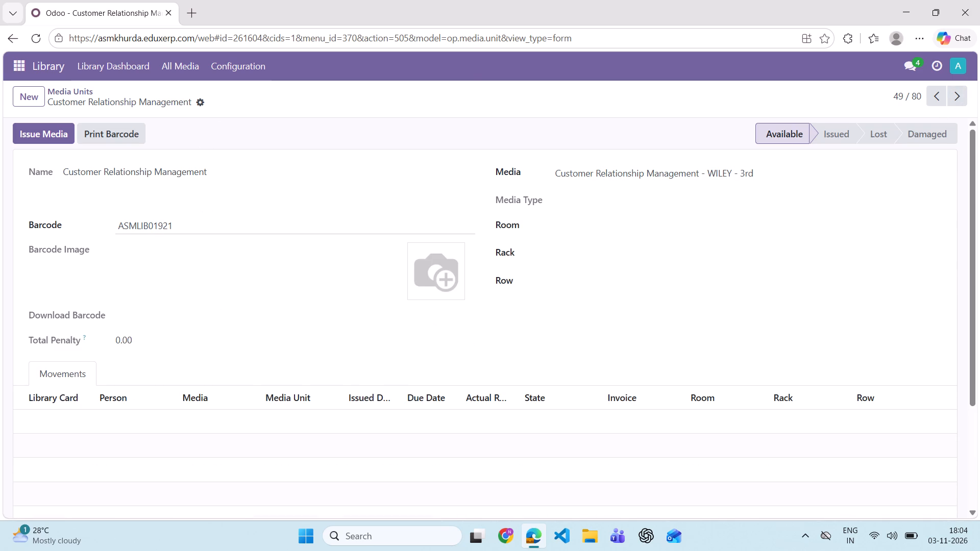
Regenerate the WILEY unit's barcode image by shortening its barcode to ASMLIB0192, re-enter ASMLIB01921, and move to the next record.
{"action": "left_click", "coordinate": [189, 231]}
{"action": "key", "text": "BackSpace"}
{"action": "left_click", "coordinate": [175, 142]}
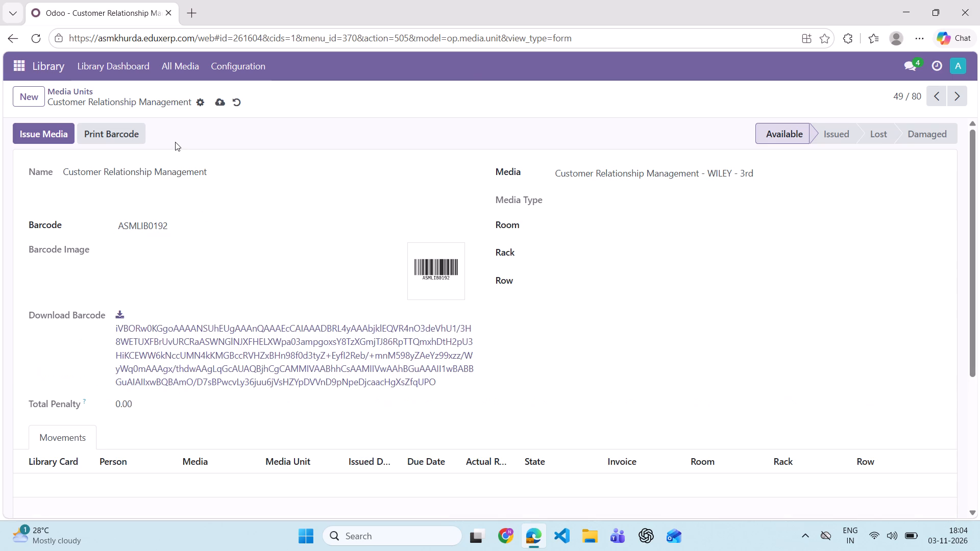
{"action": "left_click", "coordinate": [188, 233]}
{"action": "key", "text": "1"}
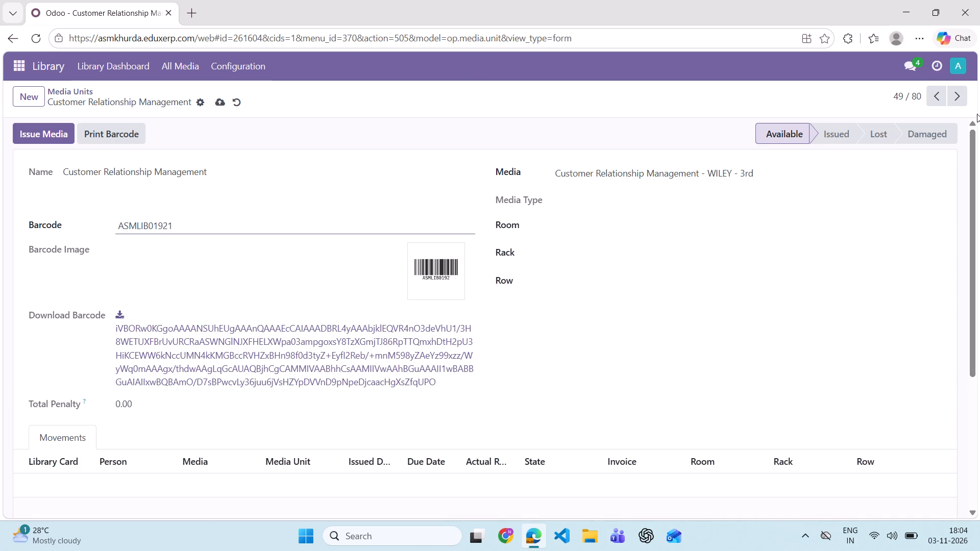
{"action": "left_click", "coordinate": [958, 100]}
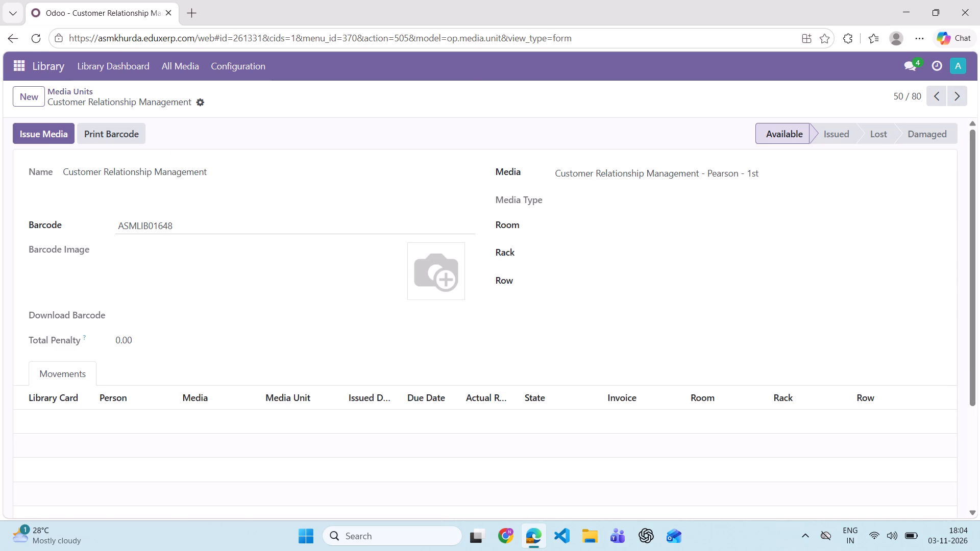
Regenerate the Pearson unit's barcode image by shortening its barcode to ASMLIB0164, re-enter ASMLIB01648, and move to the next record.
{"action": "left_click", "coordinate": [211, 231]}
{"action": "key", "text": "BackSpace"}
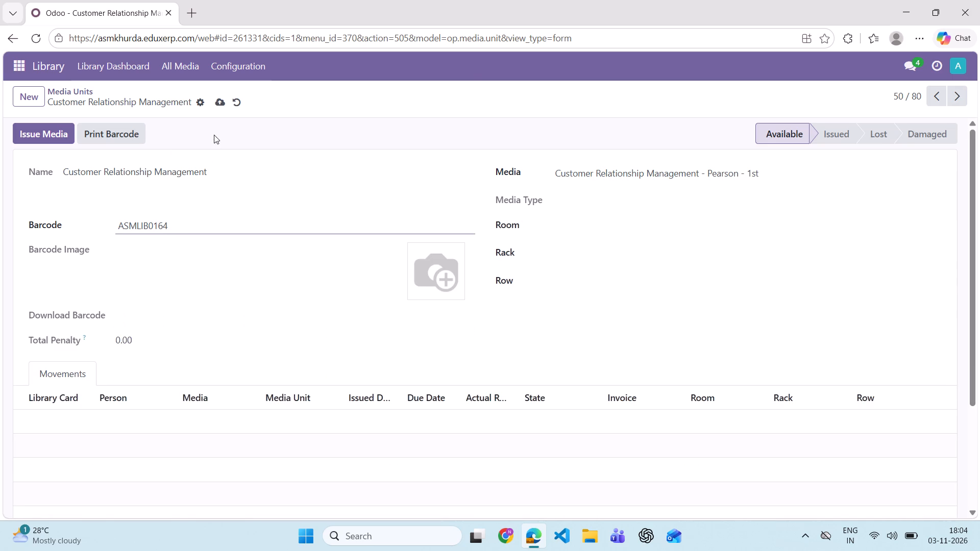
{"action": "left_click", "coordinate": [214, 135]}
{"action": "left_click", "coordinate": [189, 223]}
{"action": "left_click", "coordinate": [189, 229]}
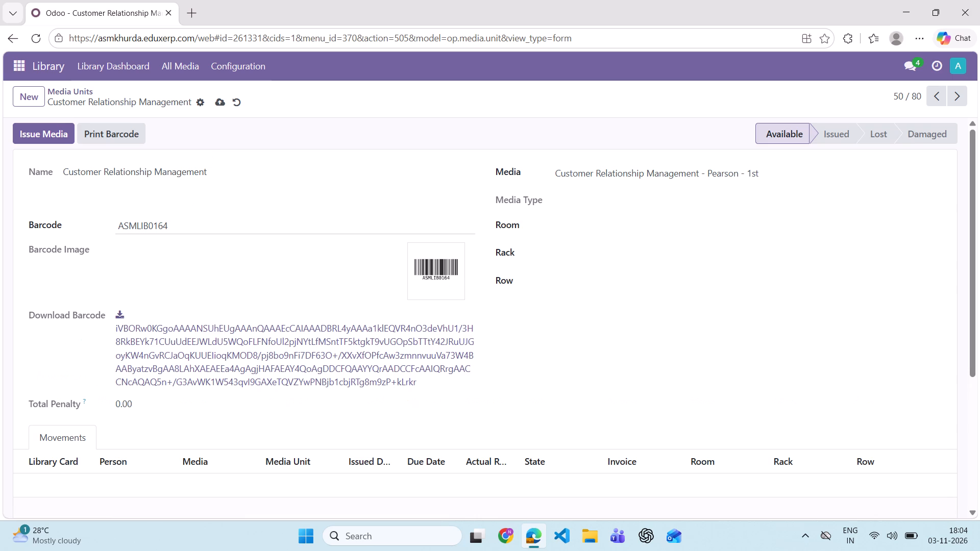
{"action": "left_click", "coordinate": [191, 229]}
{"action": "left_click", "coordinate": [191, 229]}
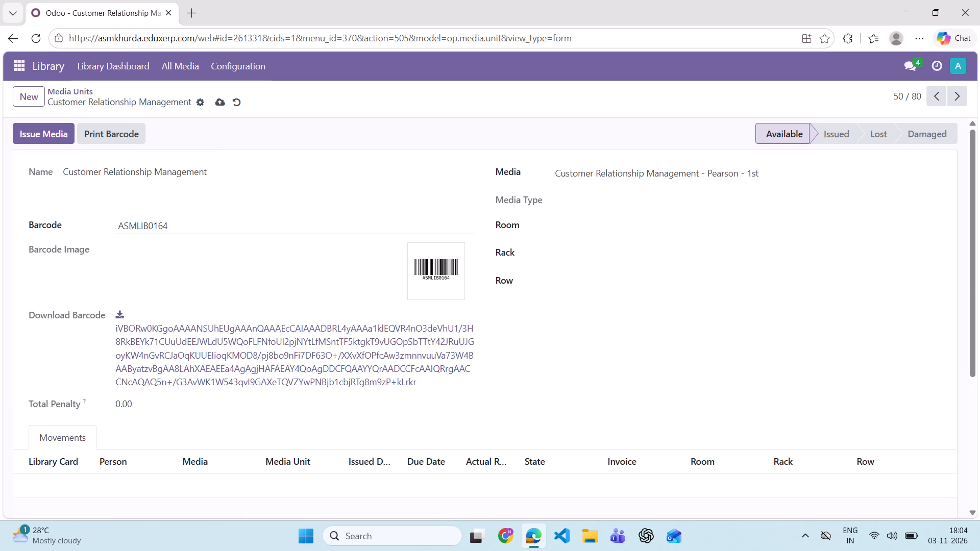
{"action": "left_click", "coordinate": [361, 221]}
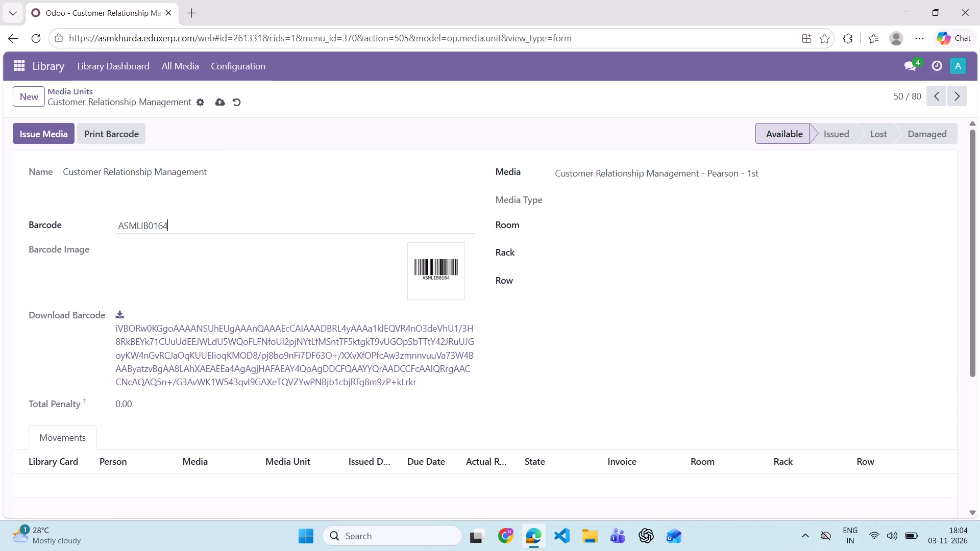
{"action": "key", "text": "8"}
{"action": "left_click", "coordinate": [961, 98]}
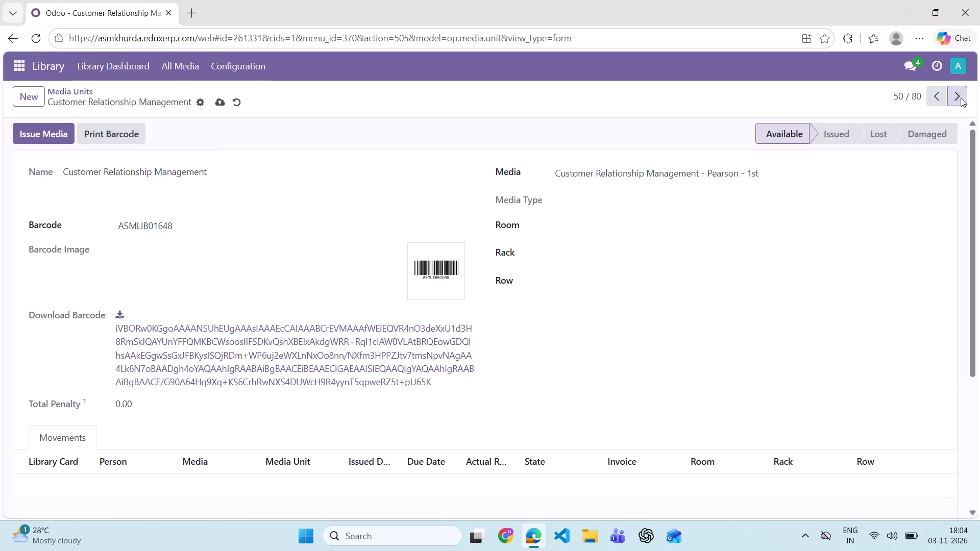
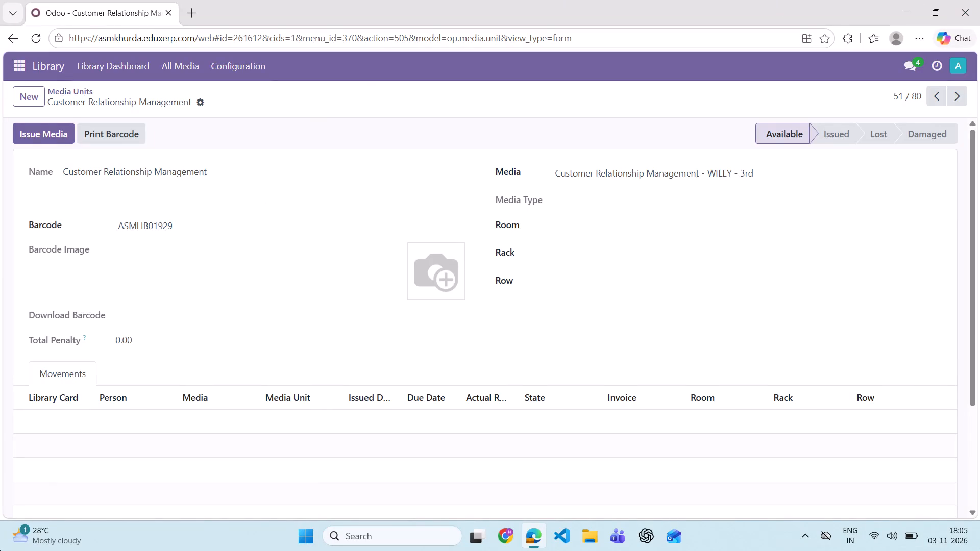
Regenerate the WILEY unit's barcode image by shortening its barcode to ASMLIB0192, re-enter ASMLIB01929, and move to the next record.
{"action": "left_click", "coordinate": [205, 225]}
{"action": "key", "text": "BackSpace"}
{"action": "left_click", "coordinate": [202, 126]}
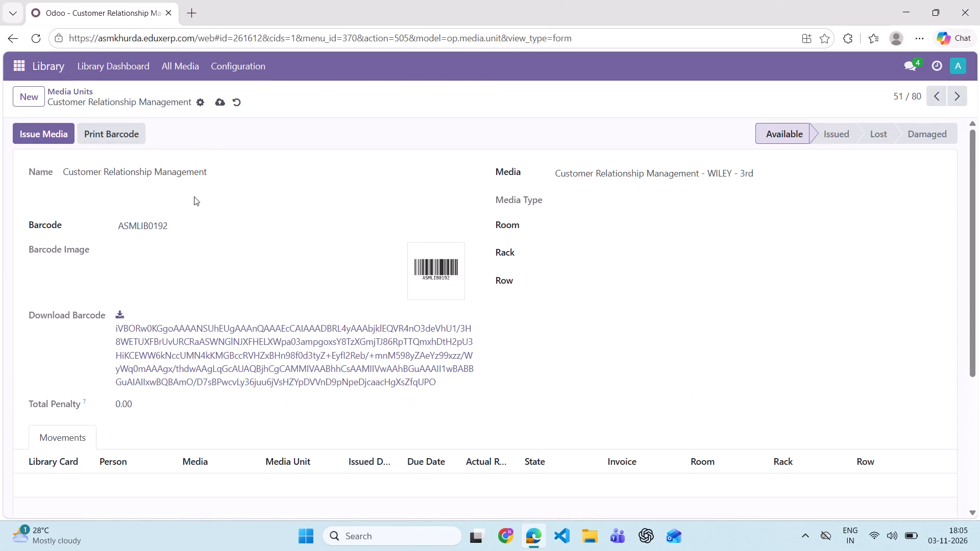
{"action": "left_click", "coordinate": [190, 223]}
{"action": "key", "text": "9"}
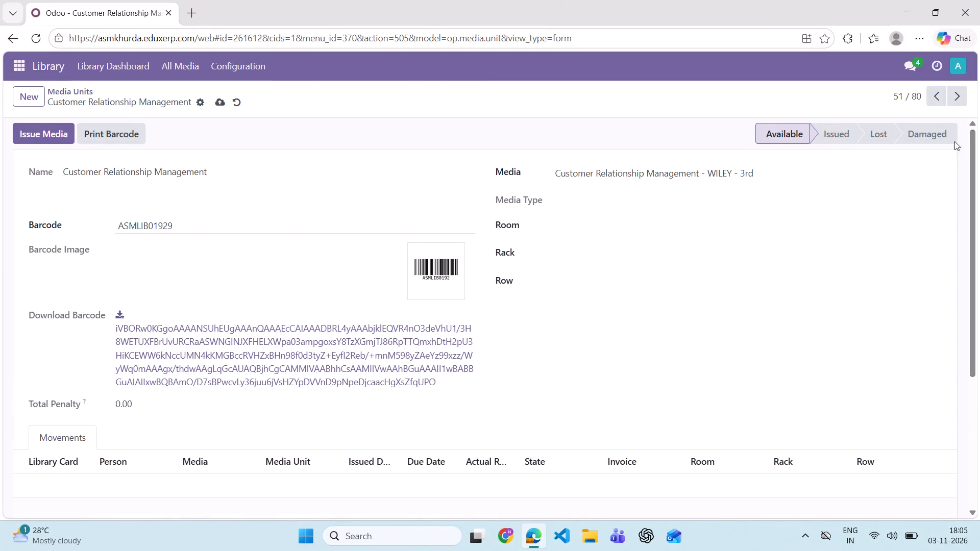
{"action": "left_click", "coordinate": [957, 89]}
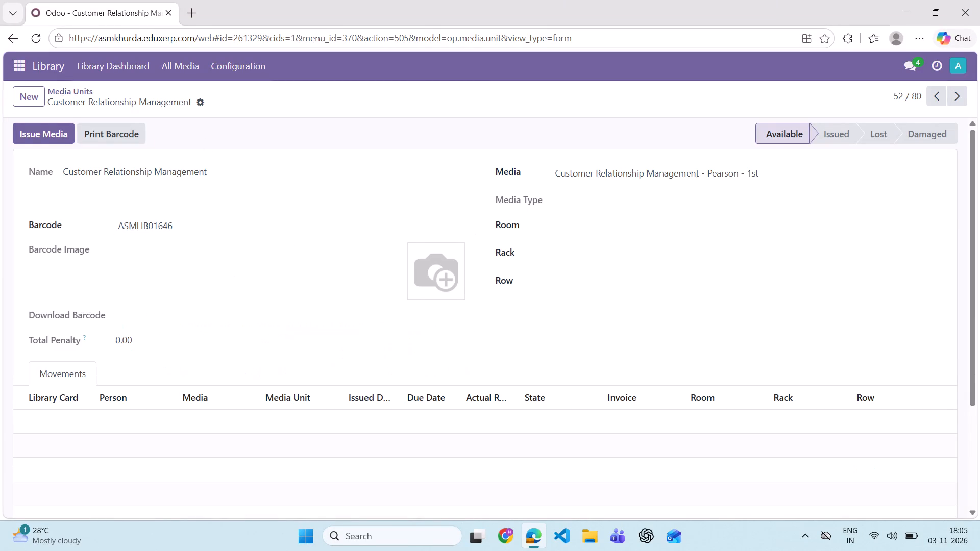
Regenerate the Pearson unit's barcode image by shortening its barcode to ASMLIB0164, re-enter ASMLIB01646, and move to the next record.
{"action": "left_click", "coordinate": [208, 228]}
{"action": "key", "text": "BackSpace"}
{"action": "left_click", "coordinate": [184, 132]}
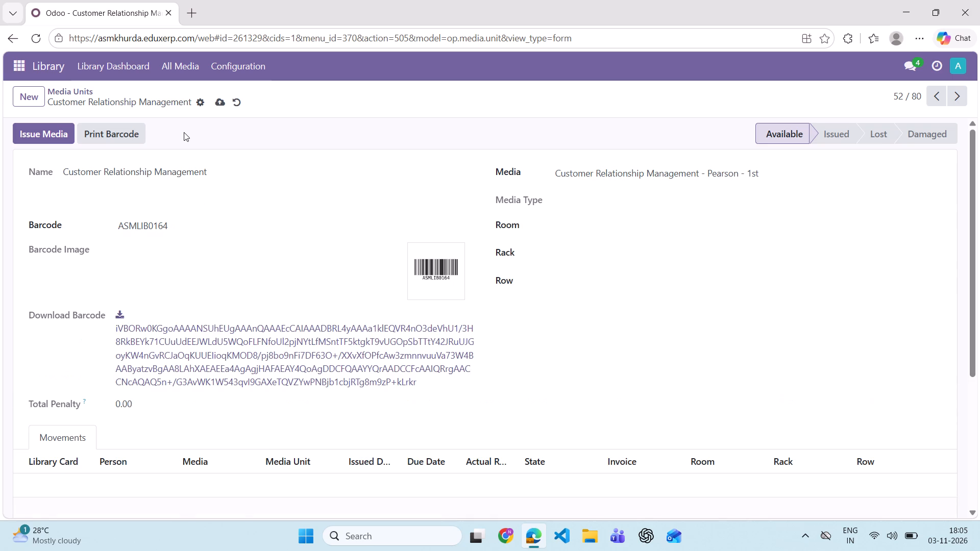
{"action": "left_click", "coordinate": [185, 228]}
{"action": "key", "text": "6"}
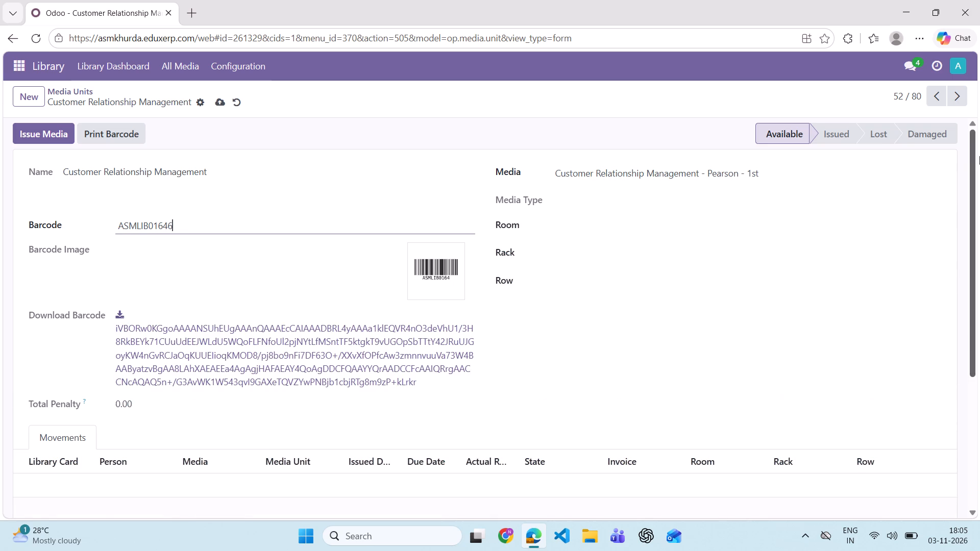
{"action": "left_click", "coordinate": [958, 91]}
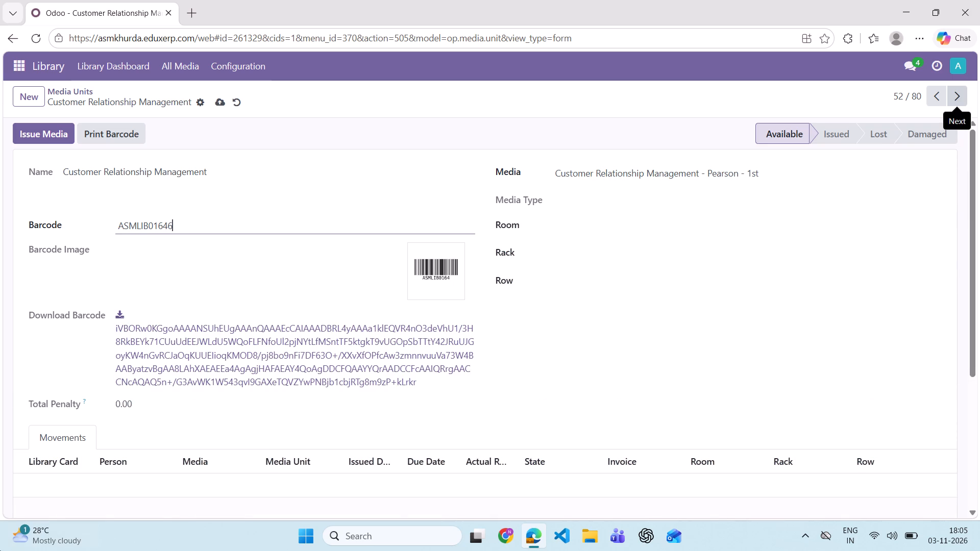
Regenerate the BINANTRA unit's barcode image by shortening its barcode to ASMLIB0099, re-enter ASMLIB00991, and move to the next record.
{"action": "left_click", "coordinate": [190, 221]}
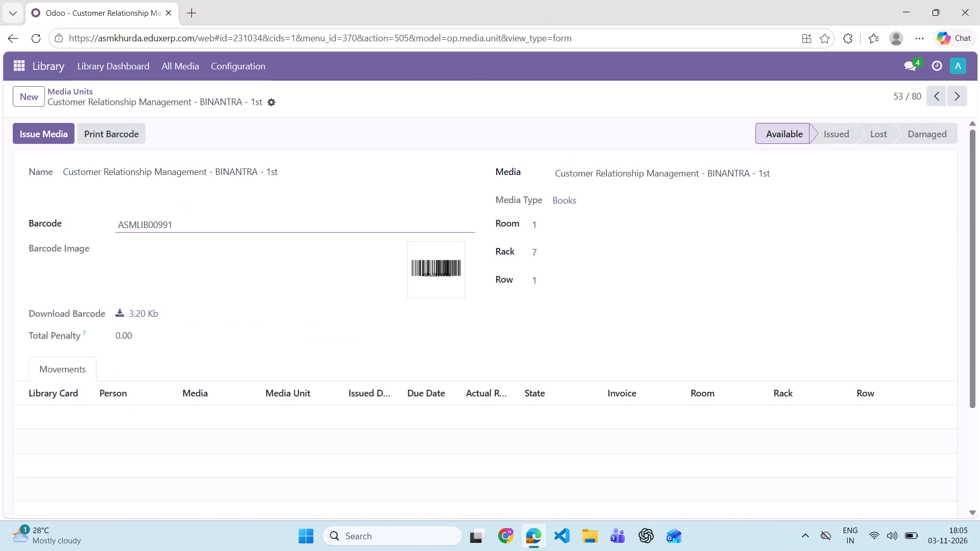
{"action": "key", "text": "BackSpace"}
{"action": "left_click", "coordinate": [187, 132]}
{"action": "left_click", "coordinate": [184, 219]}
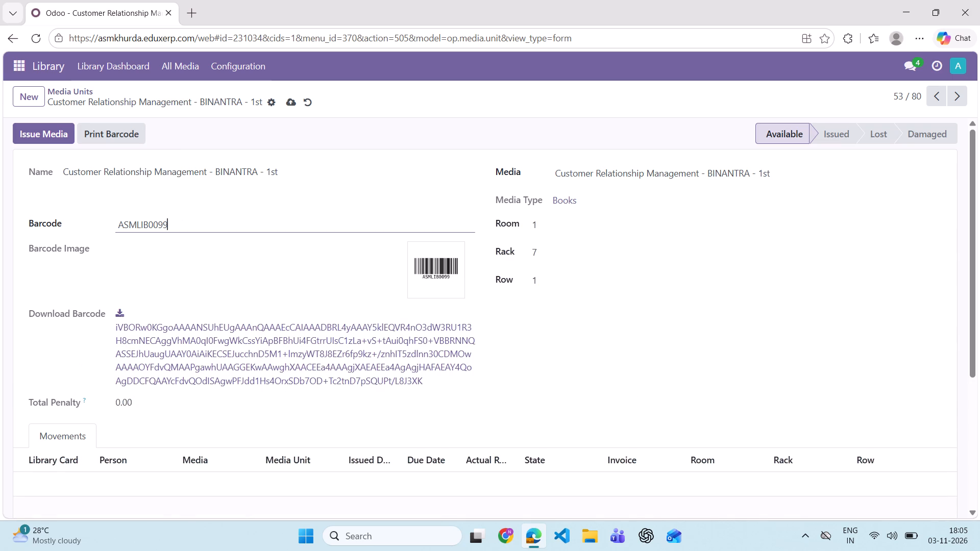
{"action": "key", "text": "1"}
{"action": "left_click", "coordinate": [954, 93]}
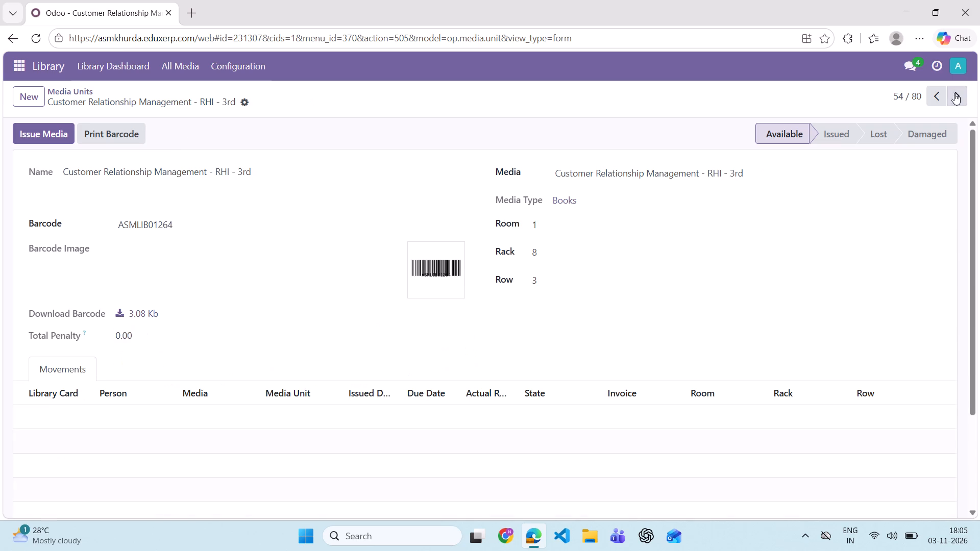
Regenerate the RHI unit's barcode image by shortening its barcode to ASMLIB0126, re-enter ASMLIB01264, and move to the next record.
{"action": "left_click", "coordinate": [184, 229]}
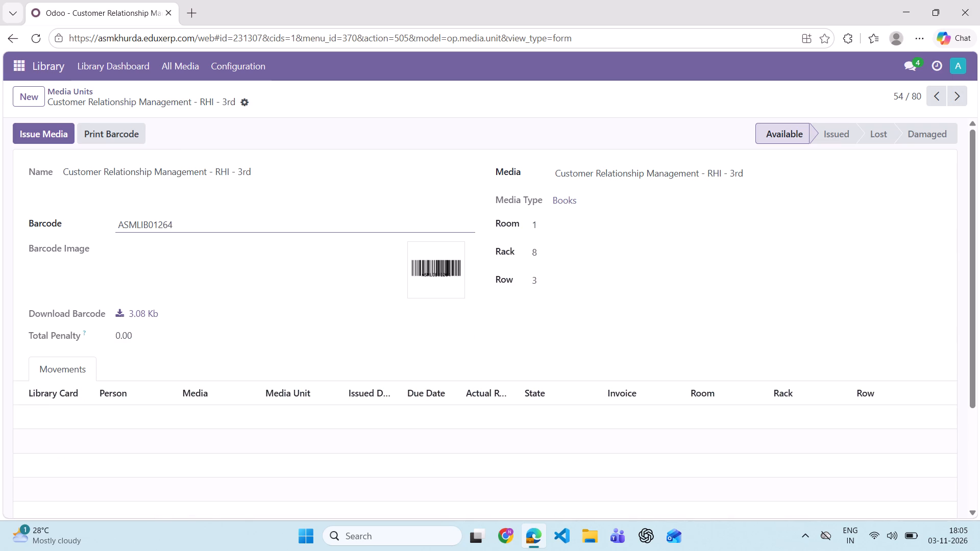
{"action": "key", "text": "BackSpace"}
{"action": "left_click", "coordinate": [189, 142]}
{"action": "left_click", "coordinate": [167, 124]}
{"action": "left_click", "coordinate": [190, 217]}
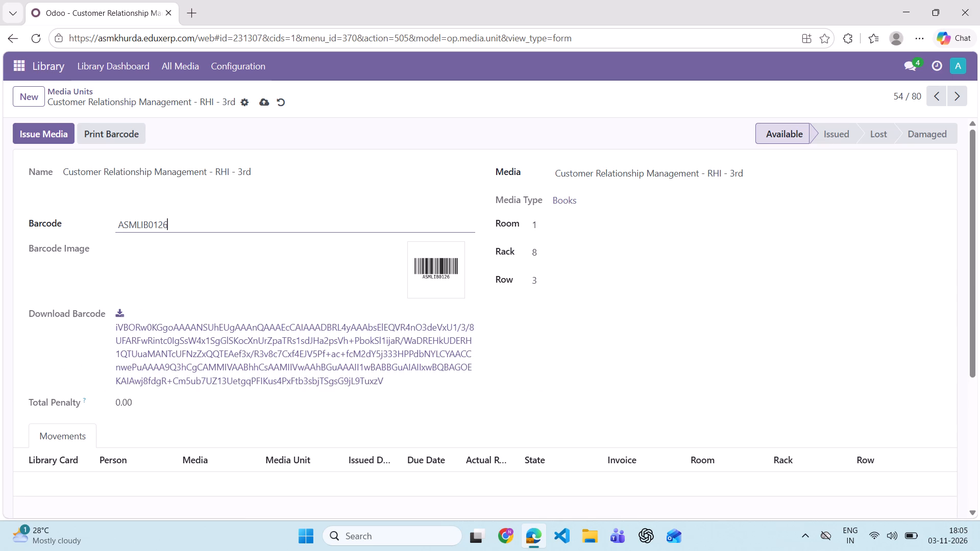
{"action": "key", "text": "4"}
{"action": "left_click", "coordinate": [949, 94]}
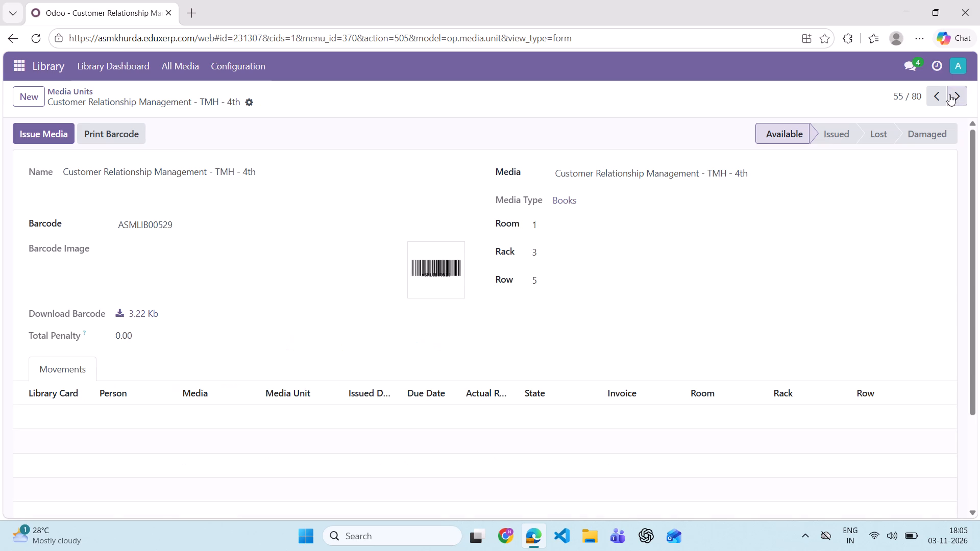
Regenerate the TMH unit's barcode image by shortening its barcode to ASMLIB0052, re-enter ASMLIB00529, and move to the next record.
{"action": "left_click", "coordinate": [189, 227]}
{"action": "key", "text": "BackSpace"}
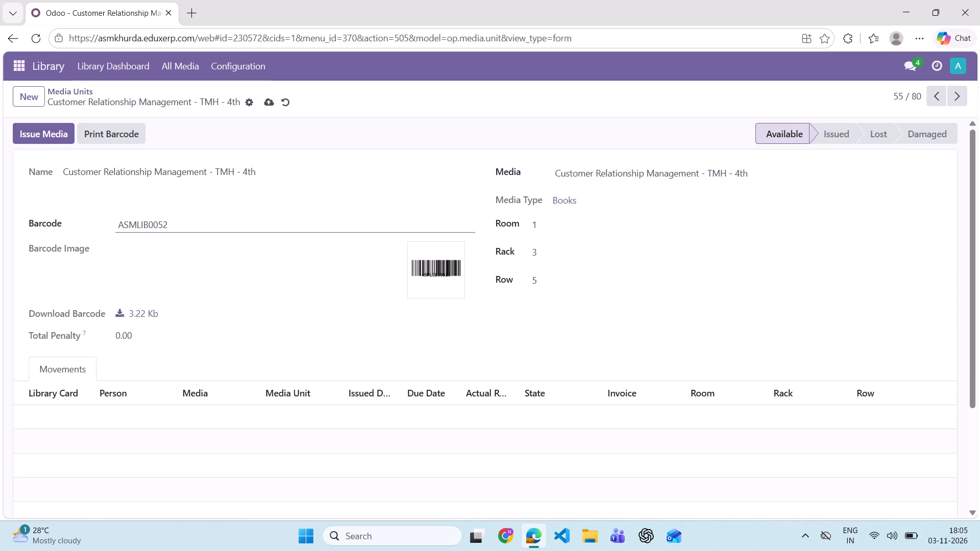
{"action": "left_click", "coordinate": [209, 136]}
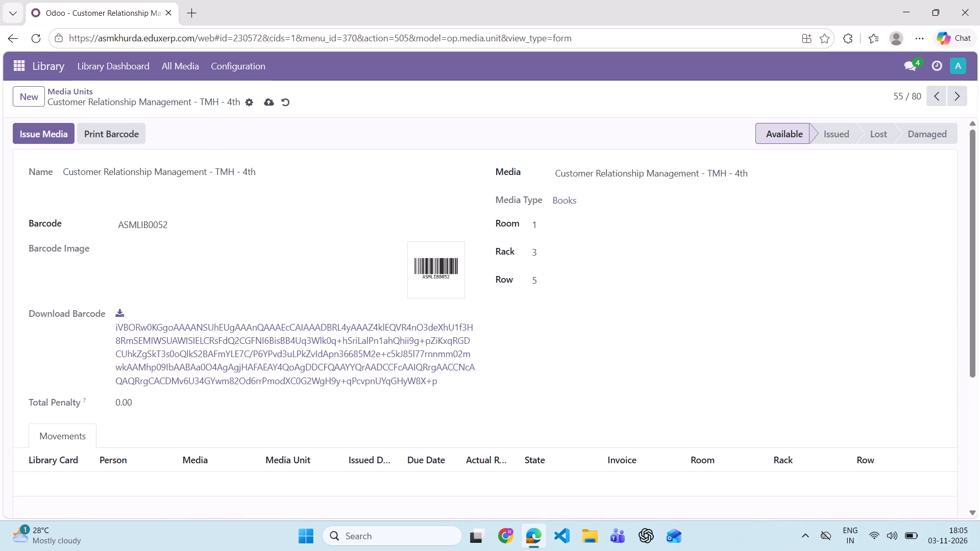
{"action": "left_click", "coordinate": [203, 230]}
{"action": "key", "text": "9"}
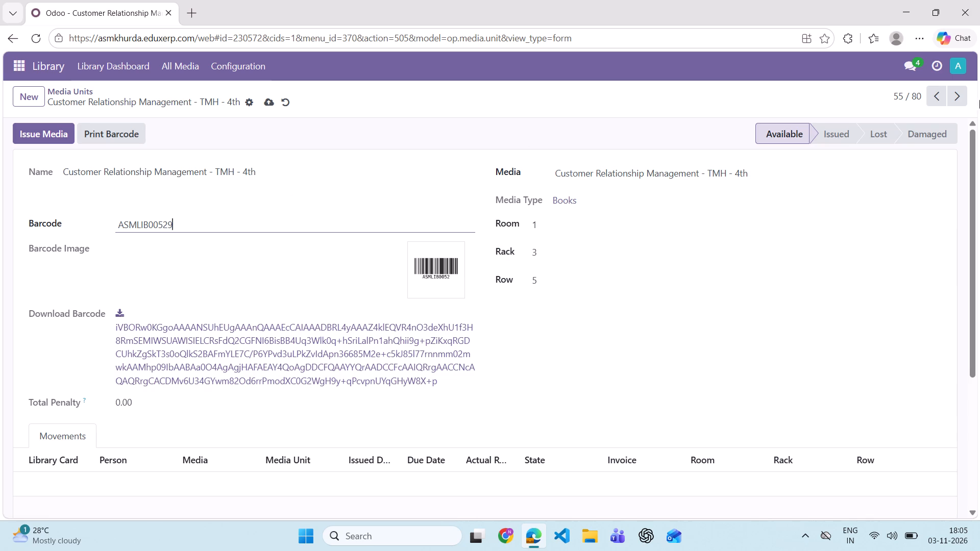
{"action": "left_click", "coordinate": [960, 98]}
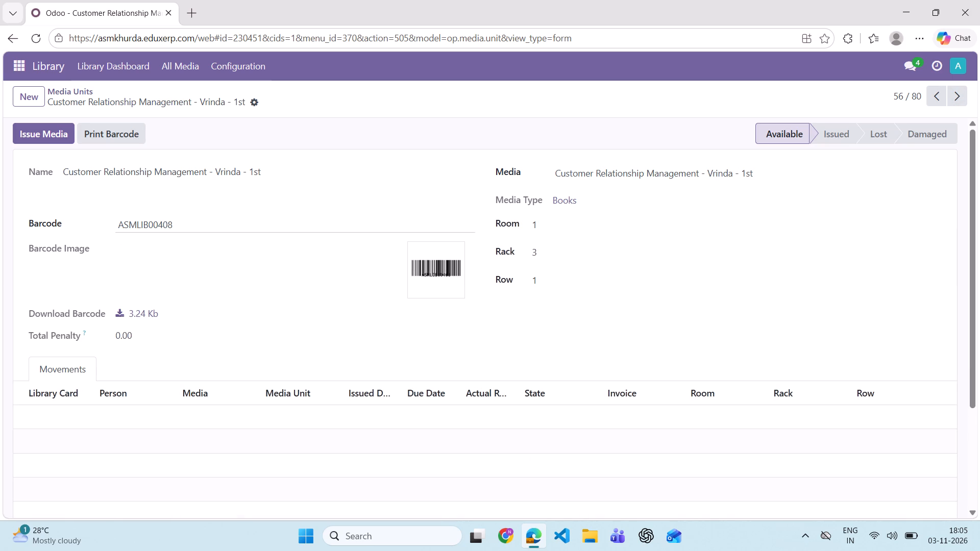
Regenerate the Vrinda unit's barcode image by shortening its barcode to ASMLIB0040, re-enter ASMLIB00408, and move to the next record.
{"action": "left_click", "coordinate": [184, 223]}
{"action": "key", "text": "BackSpace"}
{"action": "left_click", "coordinate": [179, 141]}
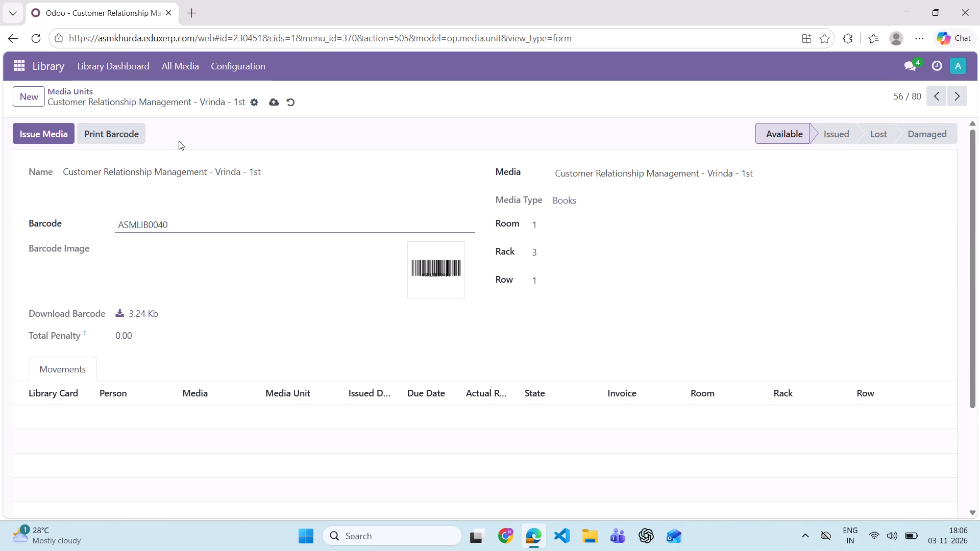
{"action": "left_click", "coordinate": [168, 132]}
{"action": "left_click", "coordinate": [186, 133]}
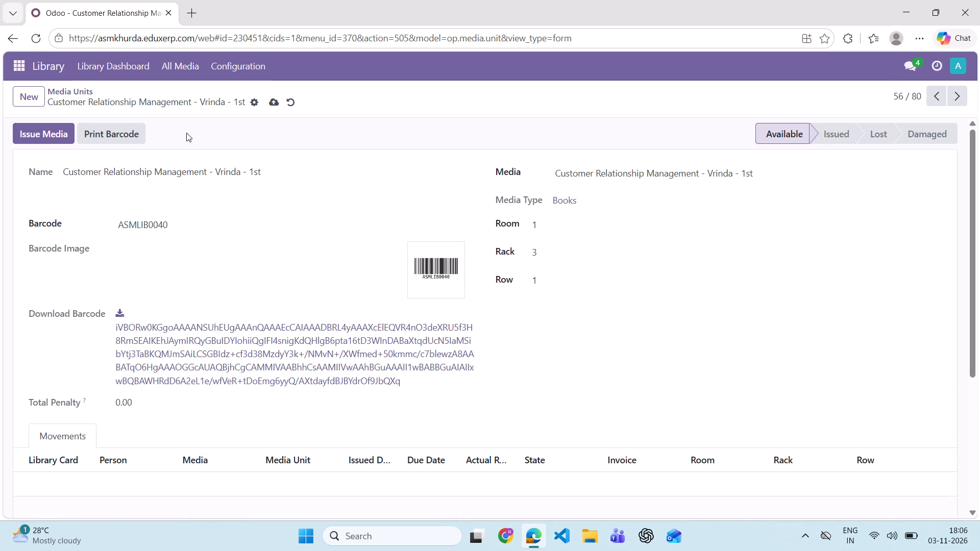
{"action": "left_click", "coordinate": [196, 230]}
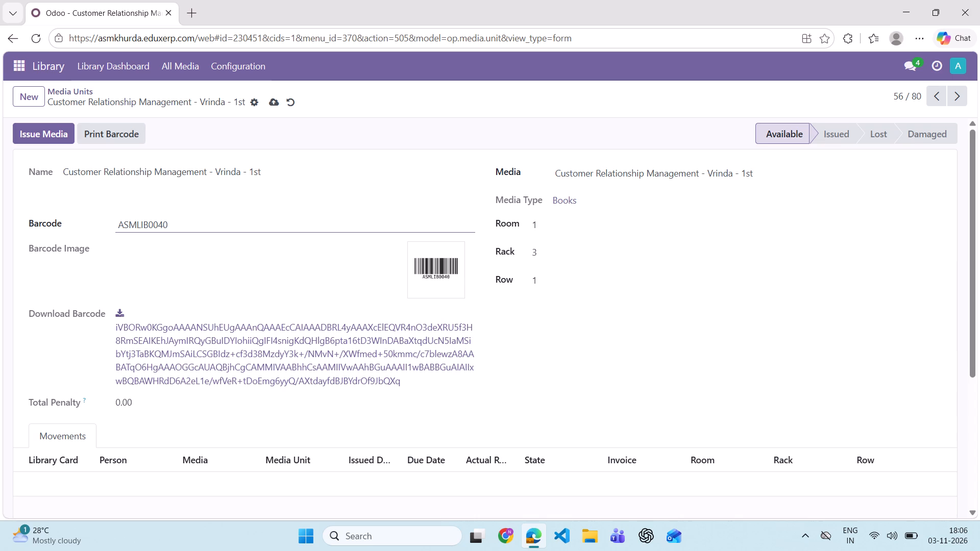
{"action": "key", "text": "8"}
{"action": "left_click", "coordinate": [958, 91]}
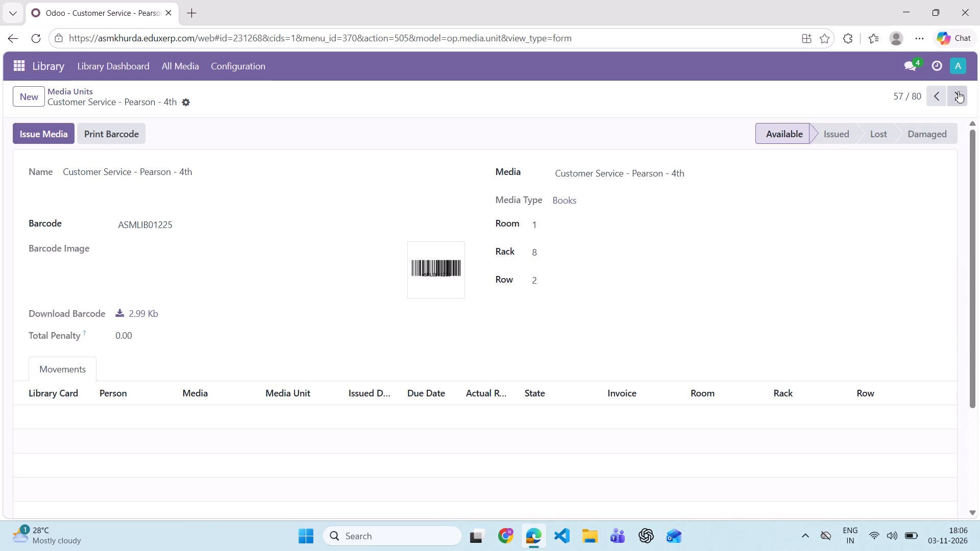
Regenerate the Customer Service Pearson unit's barcode image by shortening its barcode to ASMLIB0122, re-enter ASMLIB01225, and move to the next record.
{"action": "left_click", "coordinate": [232, 219]}
{"action": "left_click", "coordinate": [222, 223]}
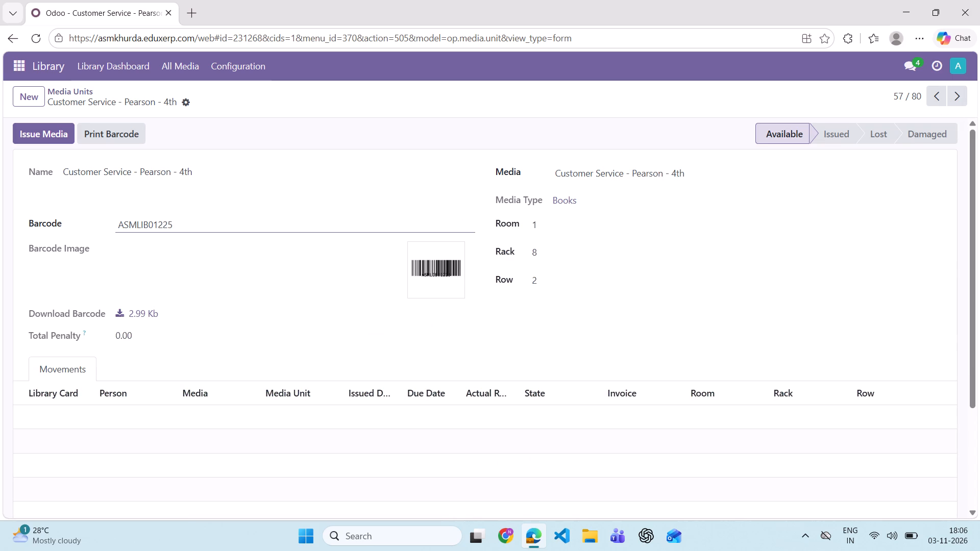
{"action": "key", "text": "BackSpace"}
{"action": "left_click", "coordinate": [199, 143]}
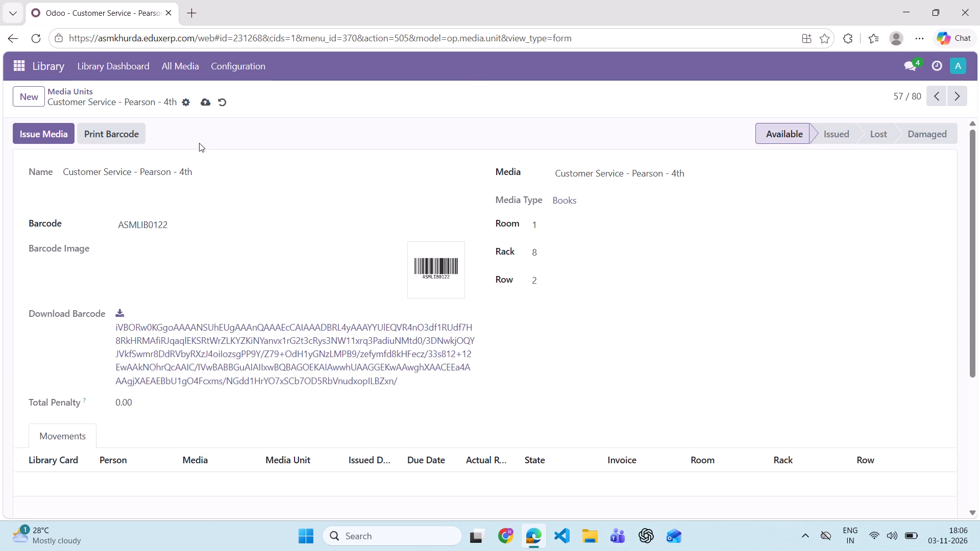
{"action": "left_click", "coordinate": [186, 230]}
{"action": "key", "text": "5"}
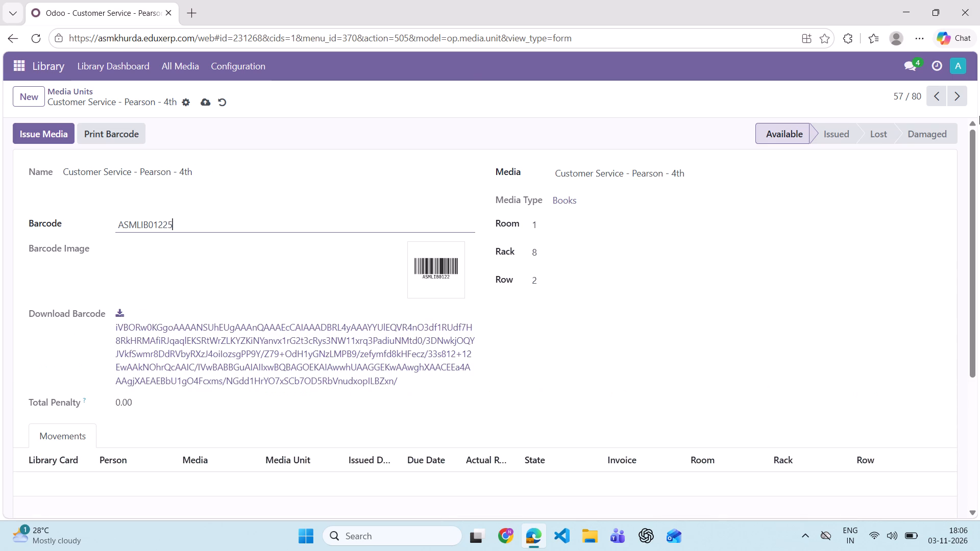
{"action": "left_click", "coordinate": [961, 98]}
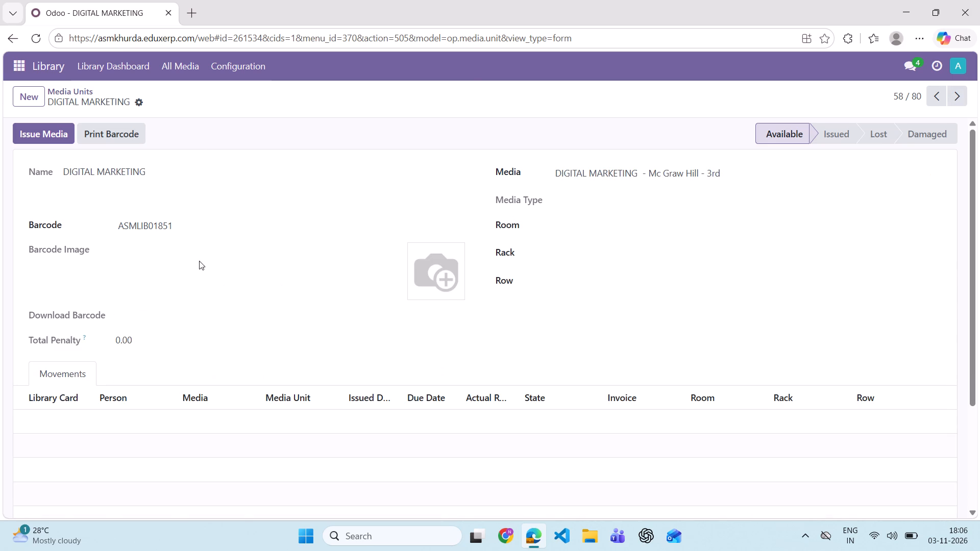
Regenerate the DIGITAL MARKETING unit's barcode image by shortening its barcode to ASMLIB0185, re-enter ASMLIB01851, save the record, and reload the page.
{"action": "left_click", "coordinate": [194, 229]}
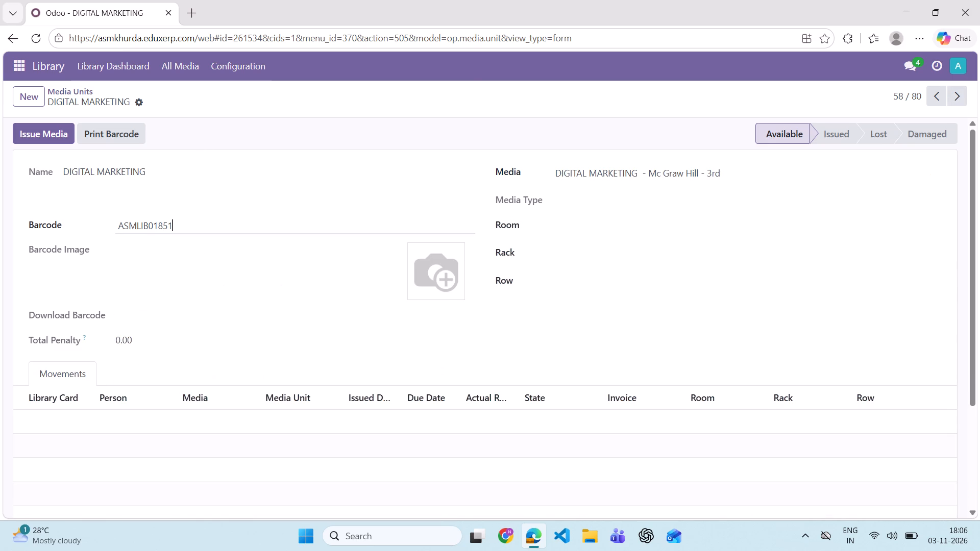
{"action": "key", "text": "BackSpace"}
{"action": "left_click", "coordinate": [173, 144]}
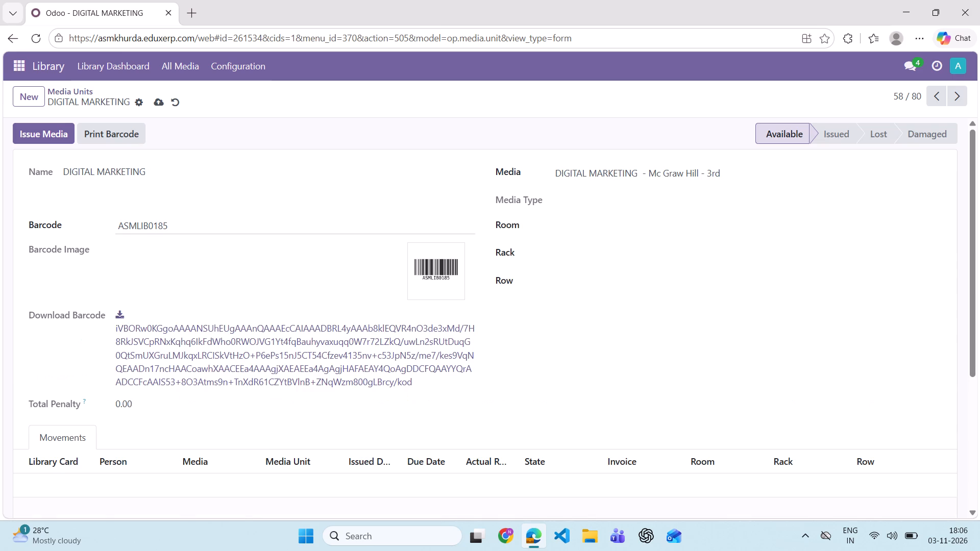
{"action": "left_click", "coordinate": [174, 226]}
{"action": "left_click", "coordinate": [181, 223]}
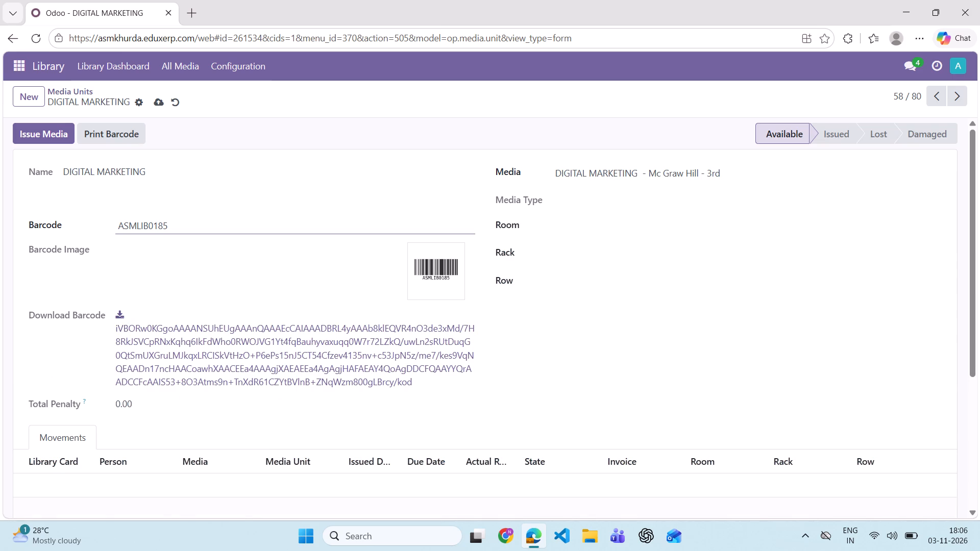
{"action": "key", "text": "1"}
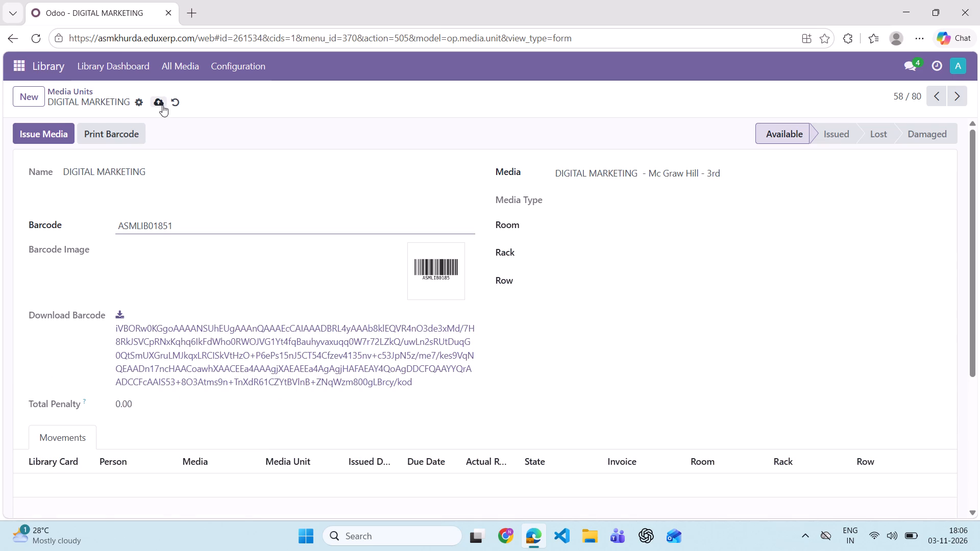
{"action": "left_click", "coordinate": [162, 105]}
{"action": "left_click", "coordinate": [38, 40]}
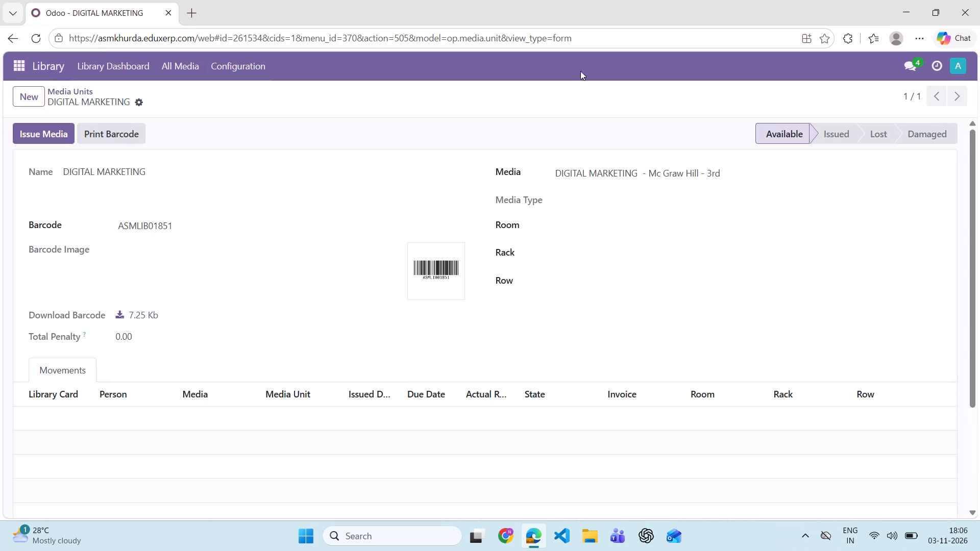
Return to the Media Units list and page forward to records 801-880.
{"action": "left_click", "coordinate": [962, 105]}
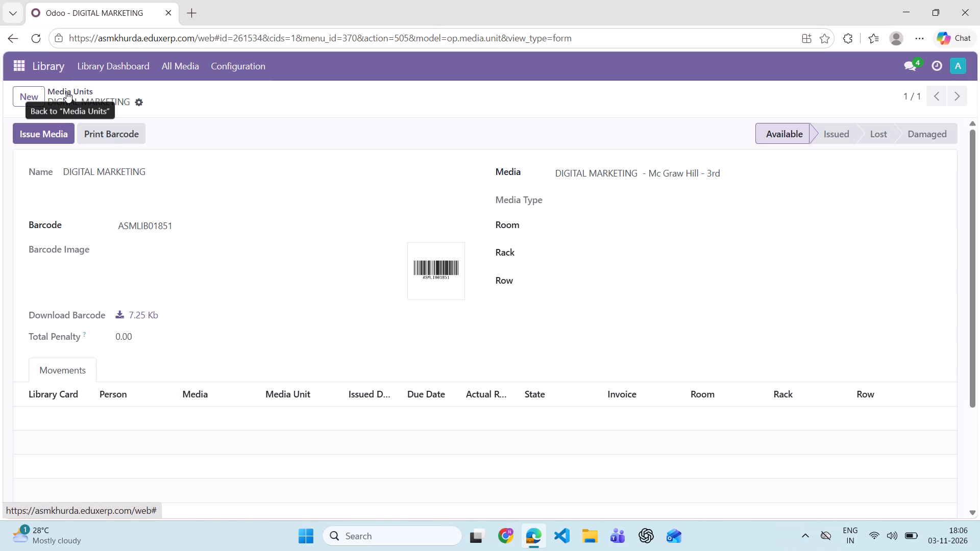
{"action": "left_click", "coordinate": [66, 91]}
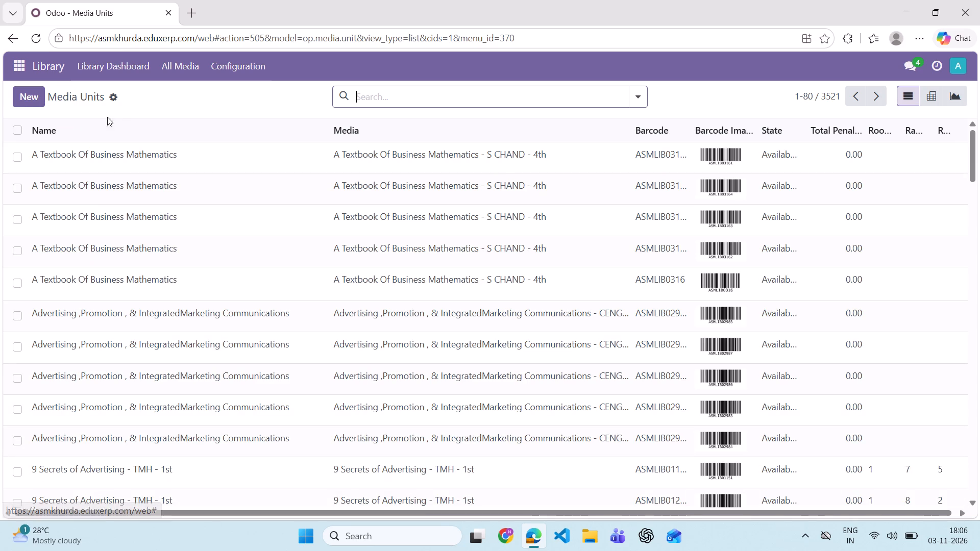
{"action": "scroll", "coordinate": [574, 294], "scroll_direction": "down", "scroll_amount": 13}
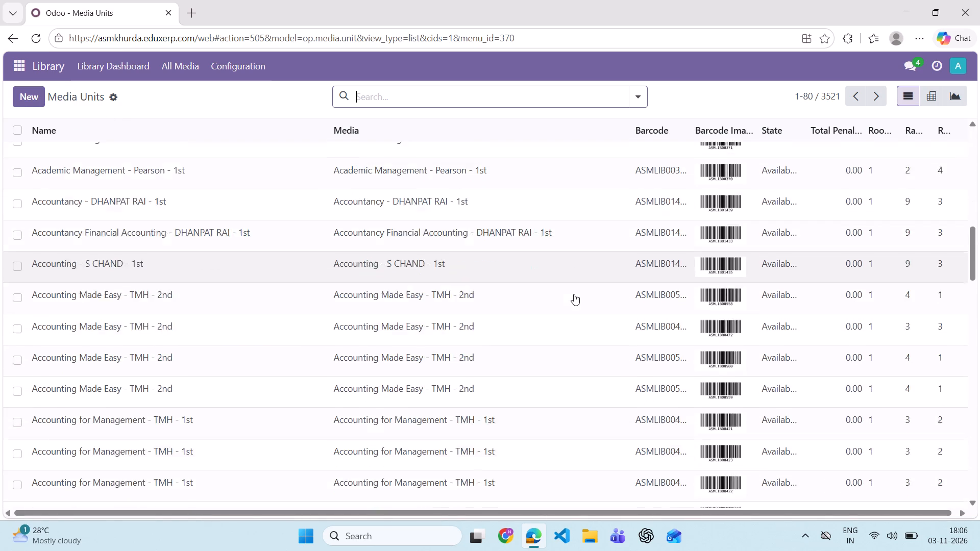
{"action": "scroll", "coordinate": [574, 294], "scroll_direction": "down", "scroll_amount": 7}
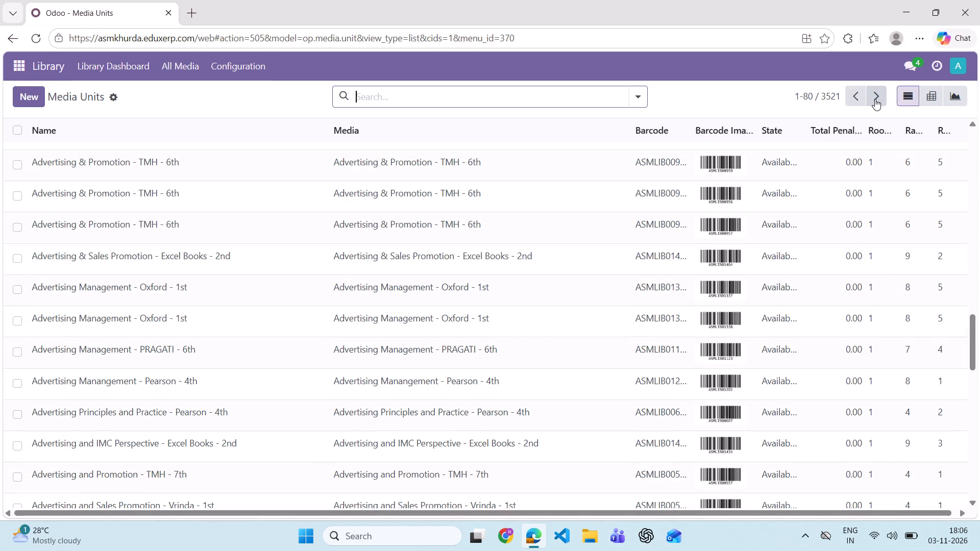
{"action": "left_click", "coordinate": [875, 99]}
{"action": "left_click", "coordinate": [875, 99]}
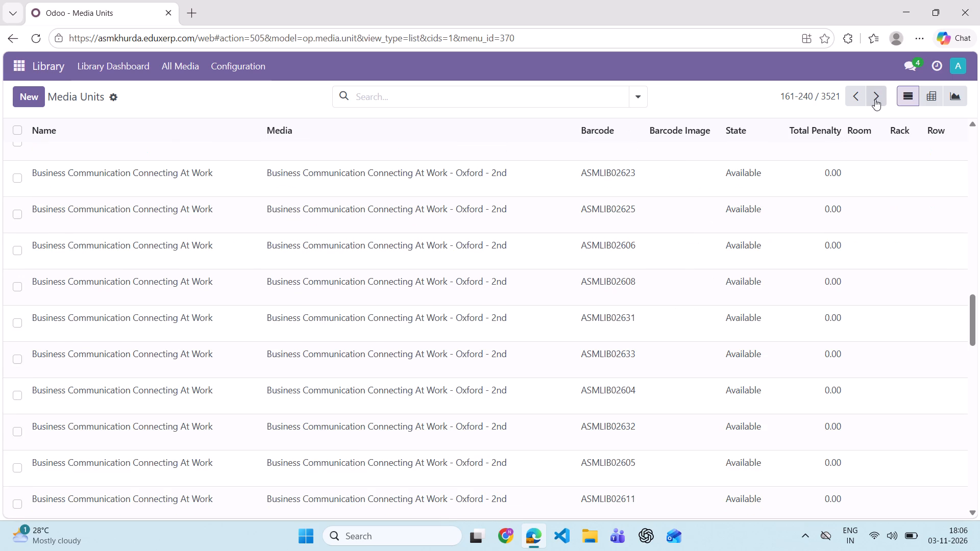
{"action": "left_click", "coordinate": [875, 99]}
{"action": "left_click", "coordinate": [875, 99]}
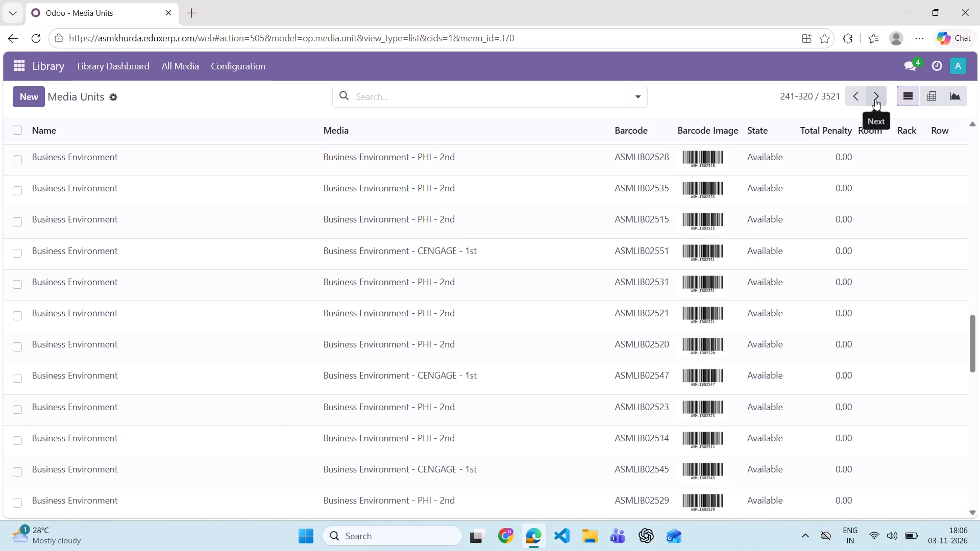
{"action": "left_click", "coordinate": [875, 99]}
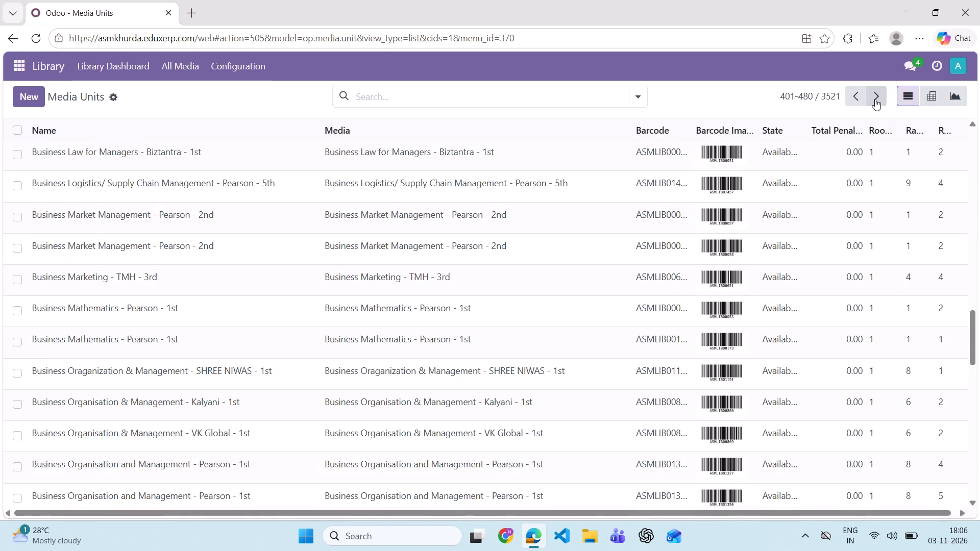
{"action": "left_click", "coordinate": [875, 99]}
{"action": "scroll", "coordinate": [826, 265], "scroll_direction": "down", "scroll_amount": 10}
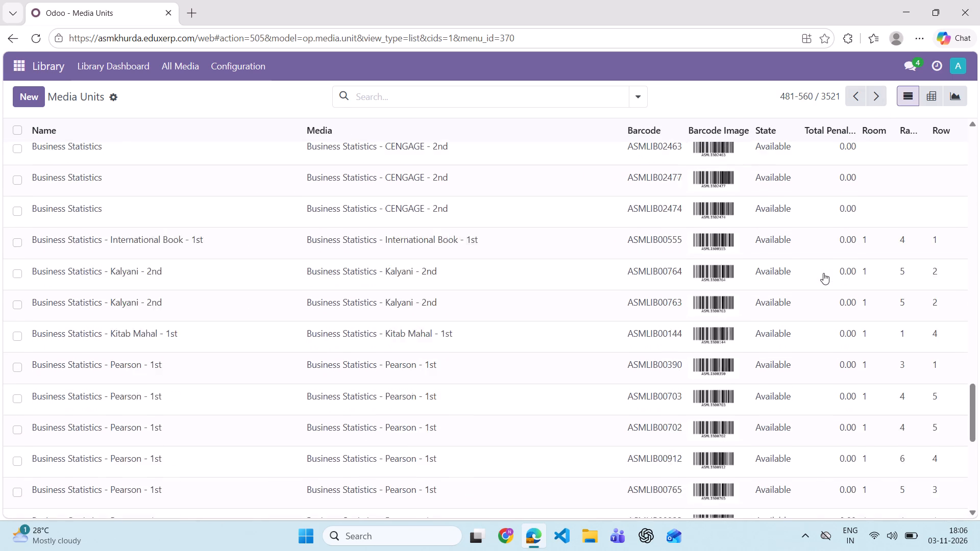
{"action": "scroll", "coordinate": [823, 273], "scroll_direction": "down", "scroll_amount": 14}
{"action": "left_click", "coordinate": [873, 96]}
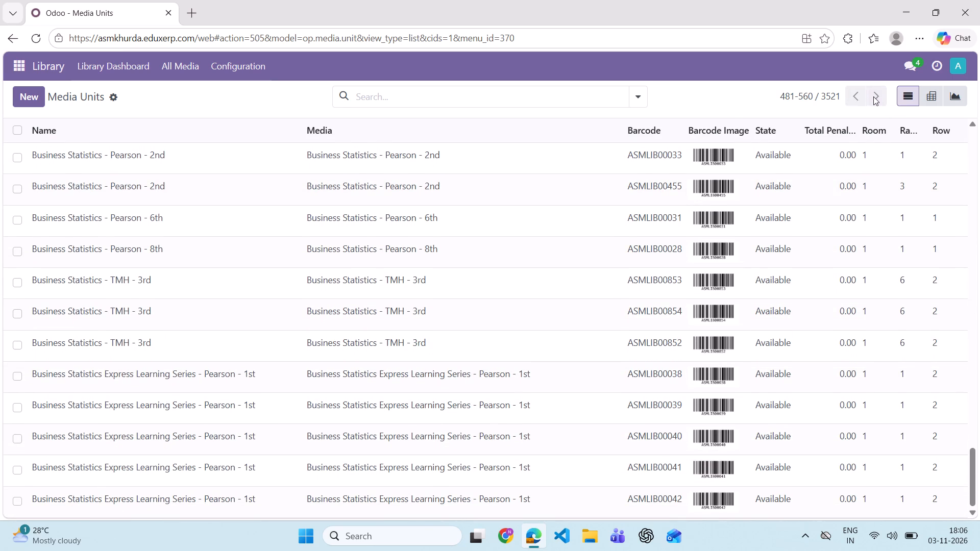
{"action": "scroll", "coordinate": [800, 270], "scroll_direction": "down", "scroll_amount": 14}
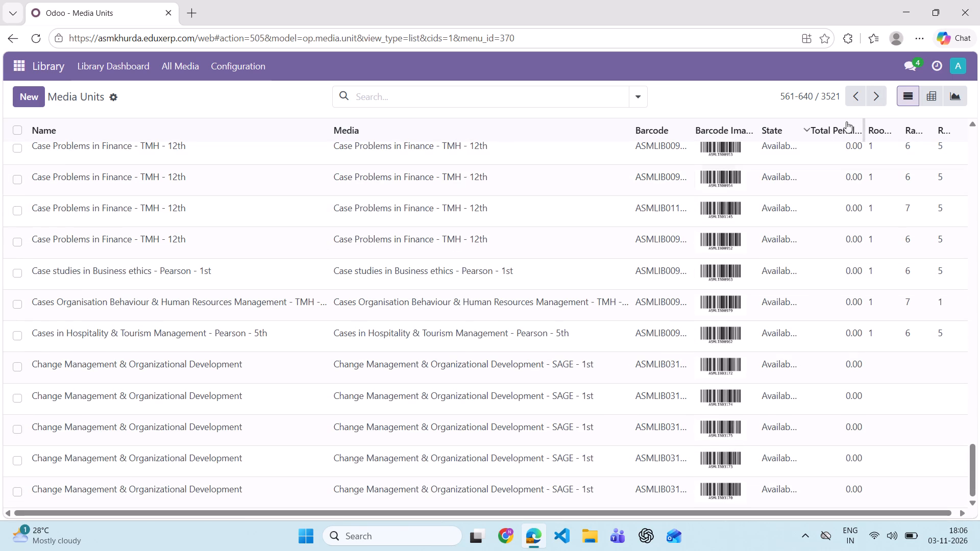
{"action": "left_click", "coordinate": [875, 100]}
{"action": "scroll", "coordinate": [805, 285], "scroll_direction": "down", "scroll_amount": 6}
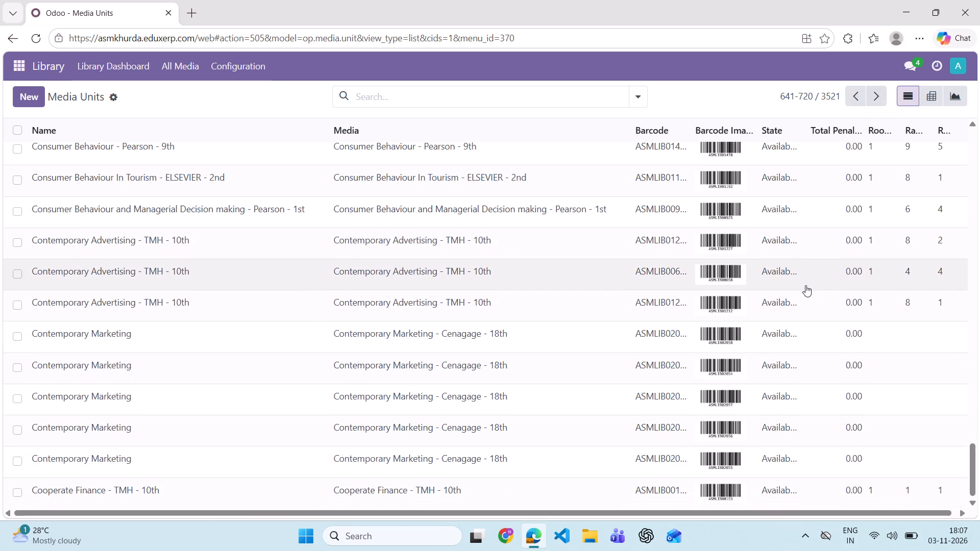
{"action": "scroll", "coordinate": [805, 285], "scroll_direction": "down", "scroll_amount": 5}
{"action": "left_click", "coordinate": [884, 95]}
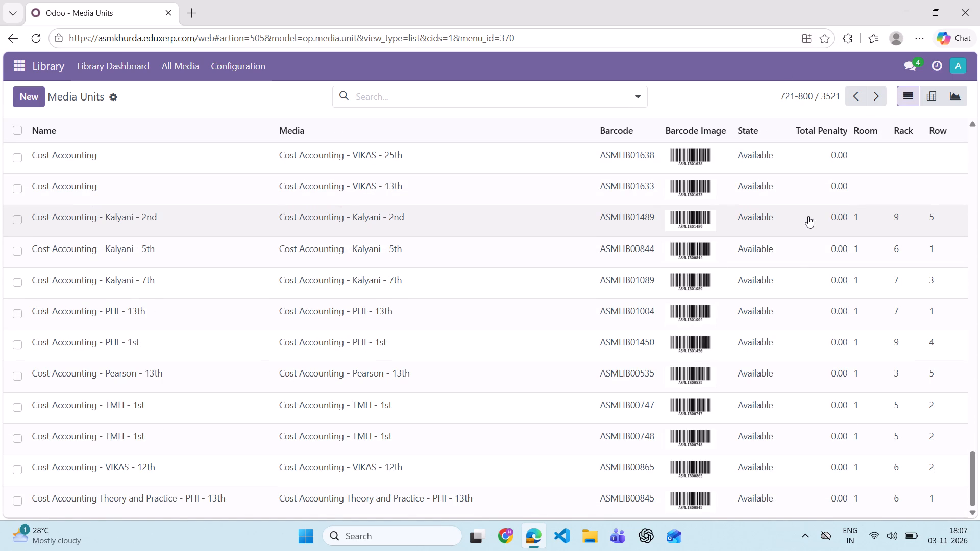
{"action": "scroll", "coordinate": [808, 216], "scroll_direction": "down", "scroll_amount": 4}
{"action": "scroll", "coordinate": [808, 216], "scroll_direction": "up", "scroll_amount": 6}
{"action": "scroll", "coordinate": [808, 216], "scroll_direction": "down", "scroll_amount": 3}
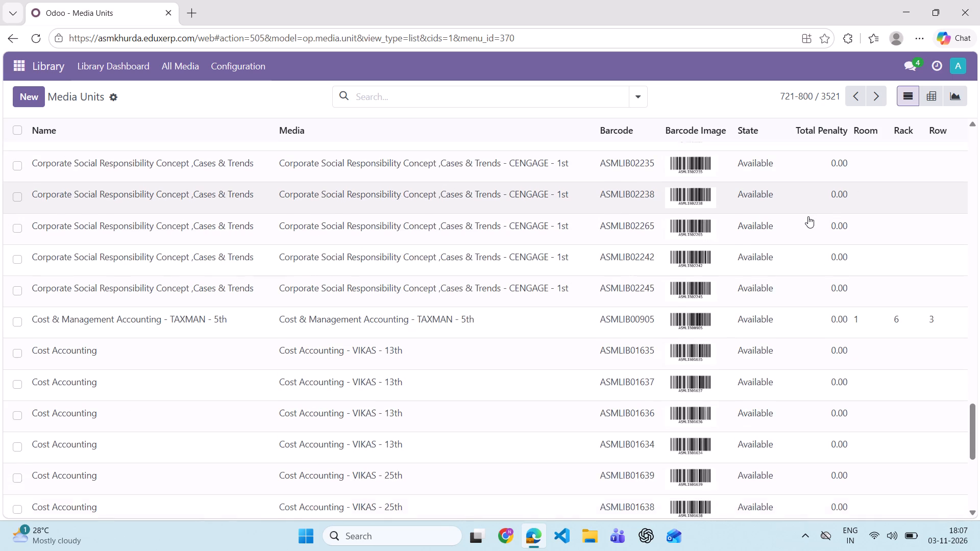
{"action": "scroll", "coordinate": [808, 216], "scroll_direction": "down", "scroll_amount": 11}
{"action": "left_click", "coordinate": [873, 95]}
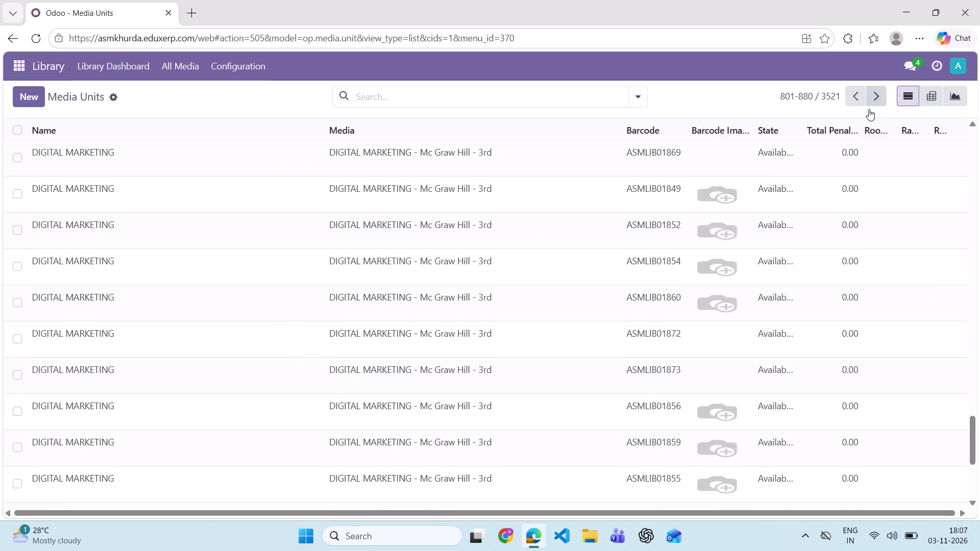
Look through media unit records 801-880 to check which ones have a barcode image.
{"action": "scroll", "coordinate": [771, 180], "scroll_direction": "down", "scroll_amount": 14}
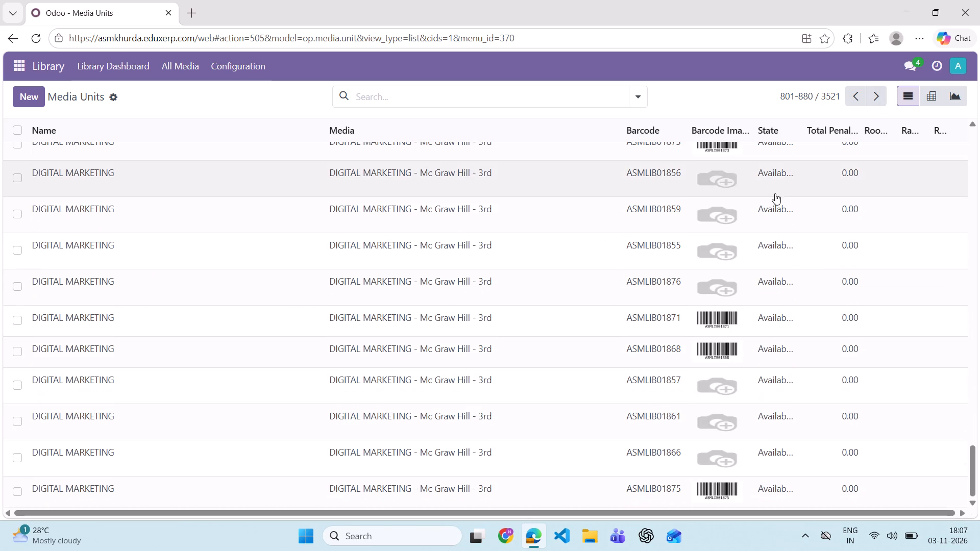
{"action": "scroll", "coordinate": [780, 260], "scroll_direction": "up", "scroll_amount": 16}
{"action": "scroll", "coordinate": [780, 260], "scroll_direction": "up", "scroll_amount": 5}
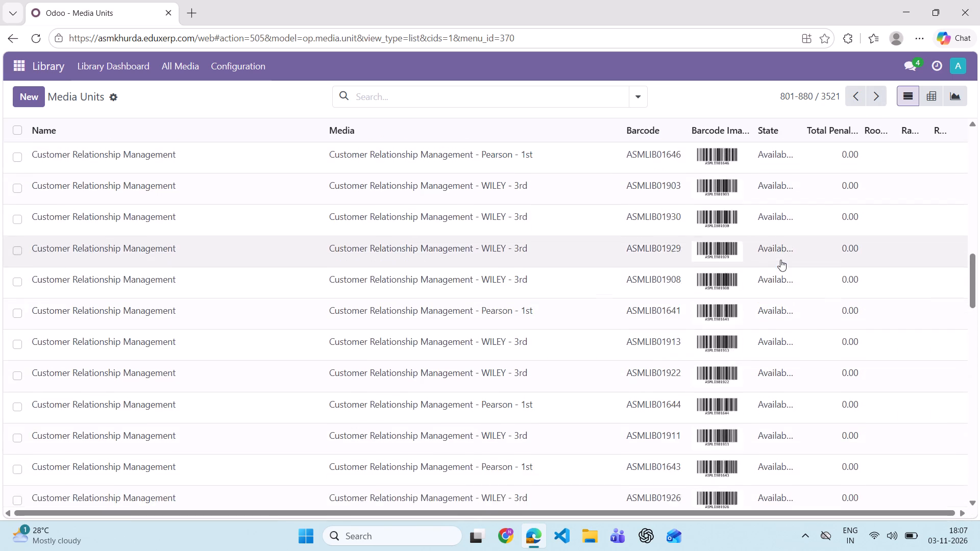
{"action": "scroll", "coordinate": [780, 260], "scroll_direction": "up", "scroll_amount": 12}
{"action": "scroll", "coordinate": [778, 216], "scroll_direction": "up", "scroll_amount": 13}
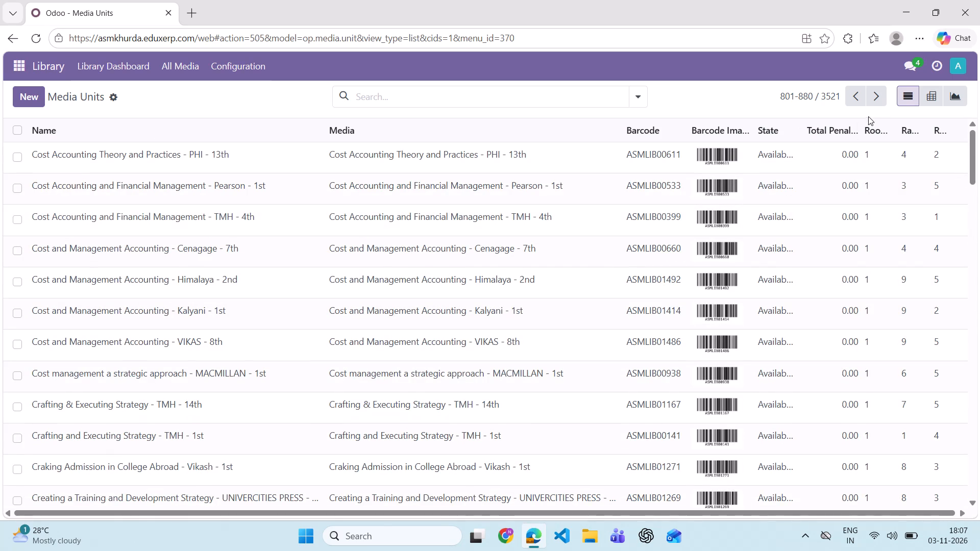
Check the barcode images of the media units in records 881-960 and 961-1040.
{"action": "left_click", "coordinate": [876, 103]}
{"action": "scroll", "coordinate": [761, 215], "scroll_direction": "down", "scroll_amount": 8}
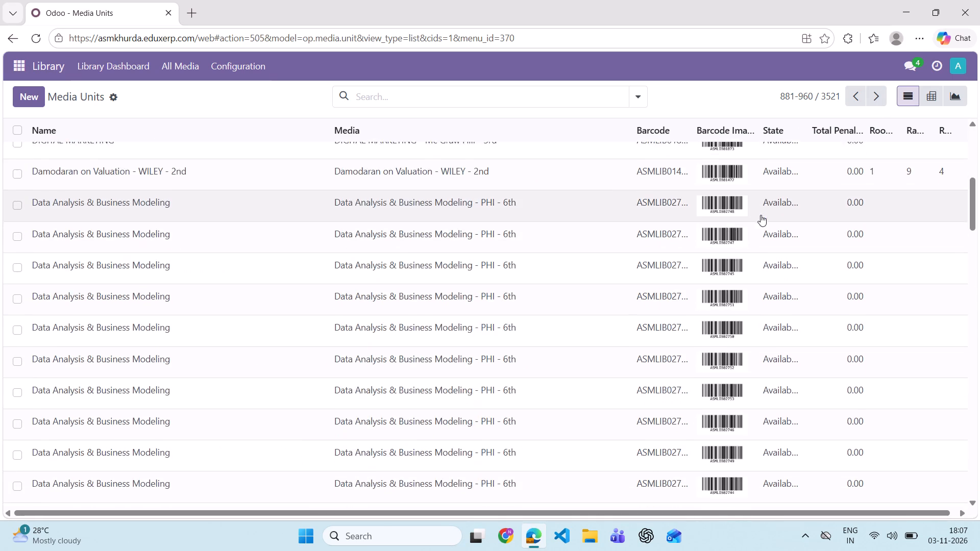
{"action": "scroll", "coordinate": [761, 215], "scroll_direction": "down", "scroll_amount": 20}
{"action": "scroll", "coordinate": [761, 215], "scroll_direction": "down", "scroll_amount": 12}
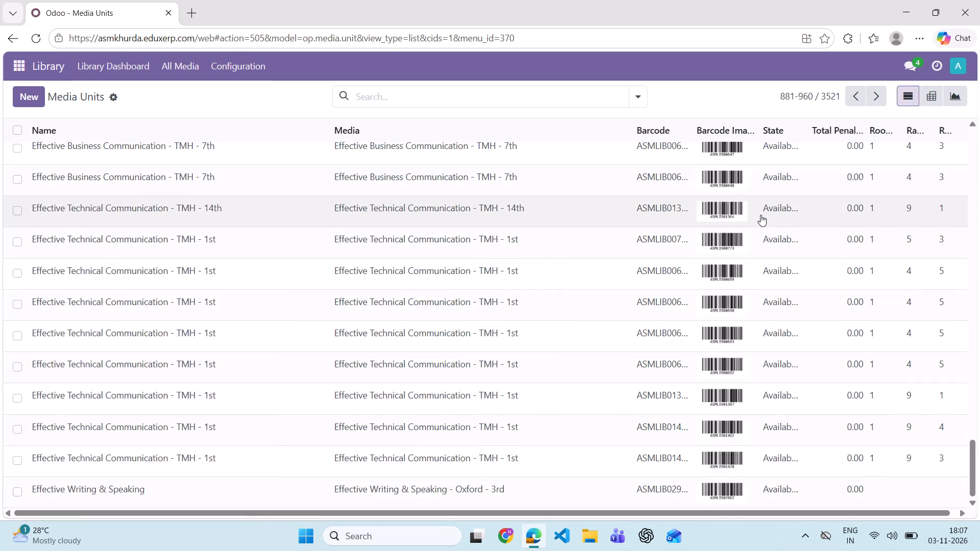
{"action": "scroll", "coordinate": [761, 215], "scroll_direction": "down", "scroll_amount": 7}
{"action": "left_click", "coordinate": [880, 93]}
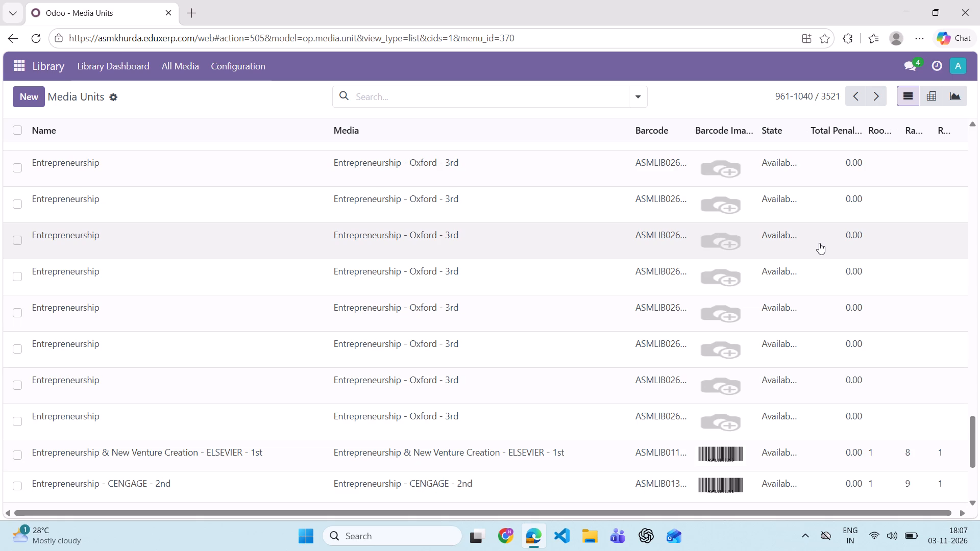
{"action": "scroll", "coordinate": [819, 243], "scroll_direction": "up", "scroll_amount": 4}
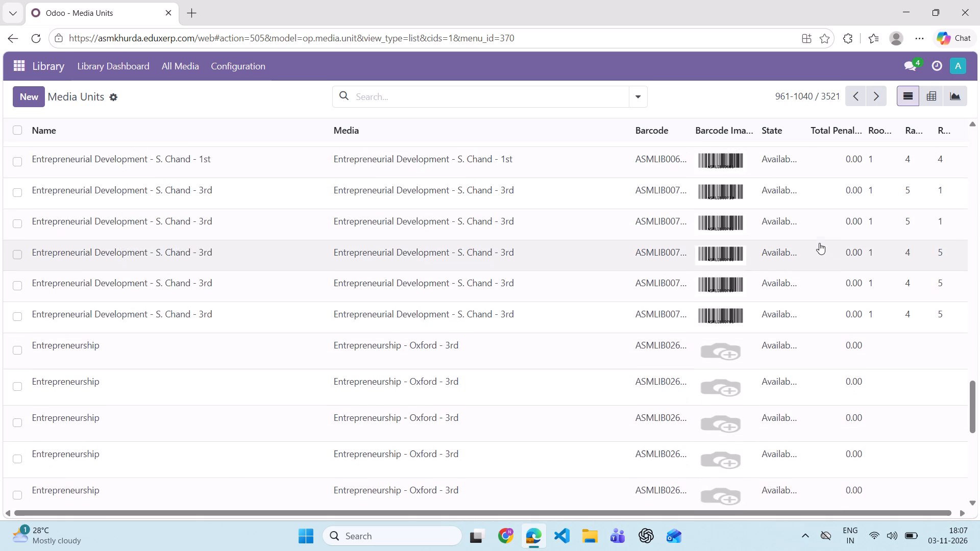
{"action": "scroll", "coordinate": [819, 243], "scroll_direction": "up", "scroll_amount": 18}
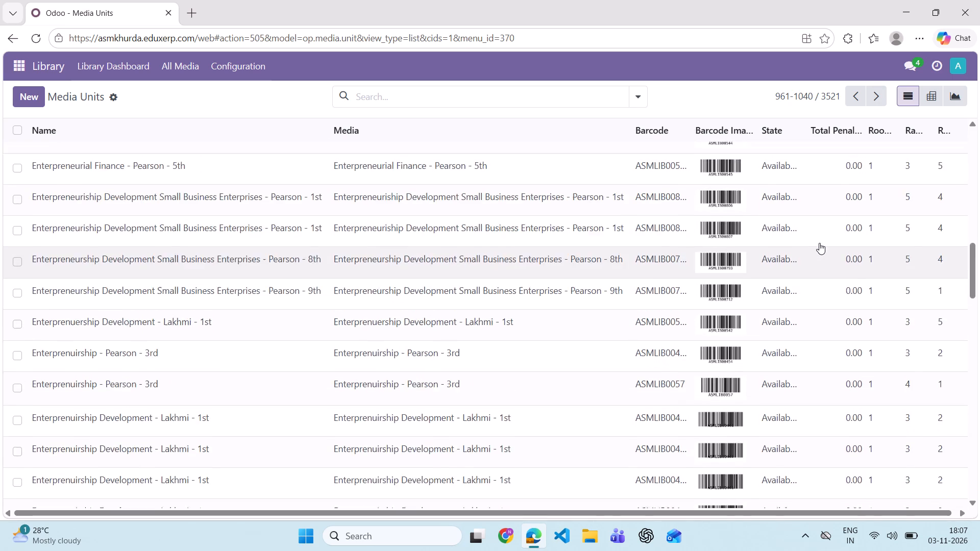
{"action": "scroll", "coordinate": [819, 243], "scroll_direction": "up", "scroll_amount": 2}
{"action": "scroll", "coordinate": [819, 243], "scroll_direction": "down", "scroll_amount": 9}
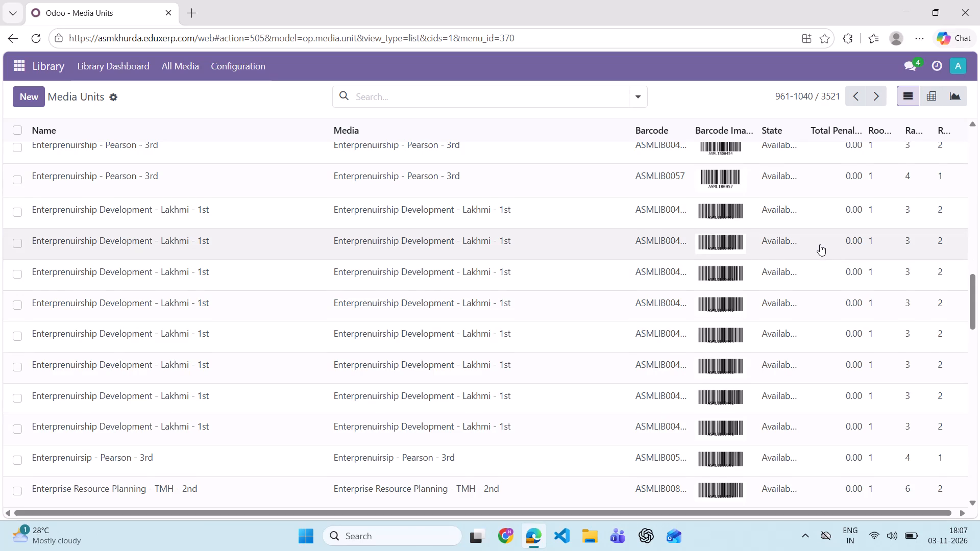
{"action": "scroll", "coordinate": [820, 245], "scroll_direction": "up", "scroll_amount": 3}
{"action": "scroll", "coordinate": [785, 273], "scroll_direction": "up", "scroll_amount": 1}
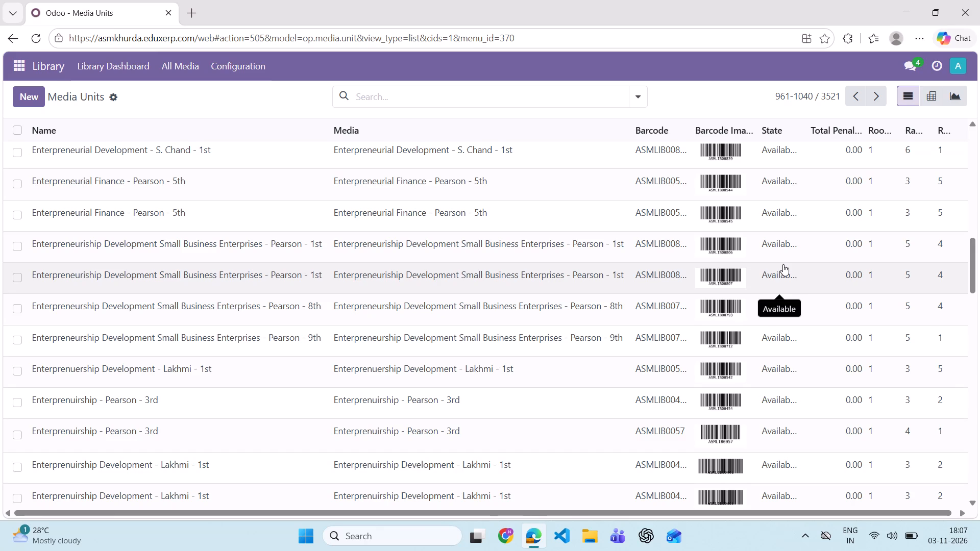
Go back to records 801-880 and examine the barcode images of the DIGITAL MARKETING units.
{"action": "left_click", "coordinate": [853, 96]}
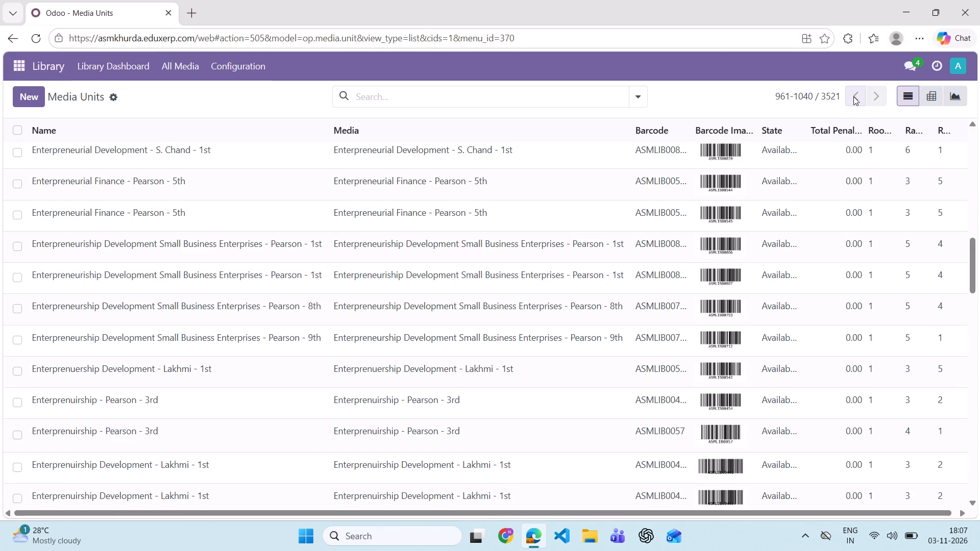
{"action": "left_click", "coordinate": [853, 96]}
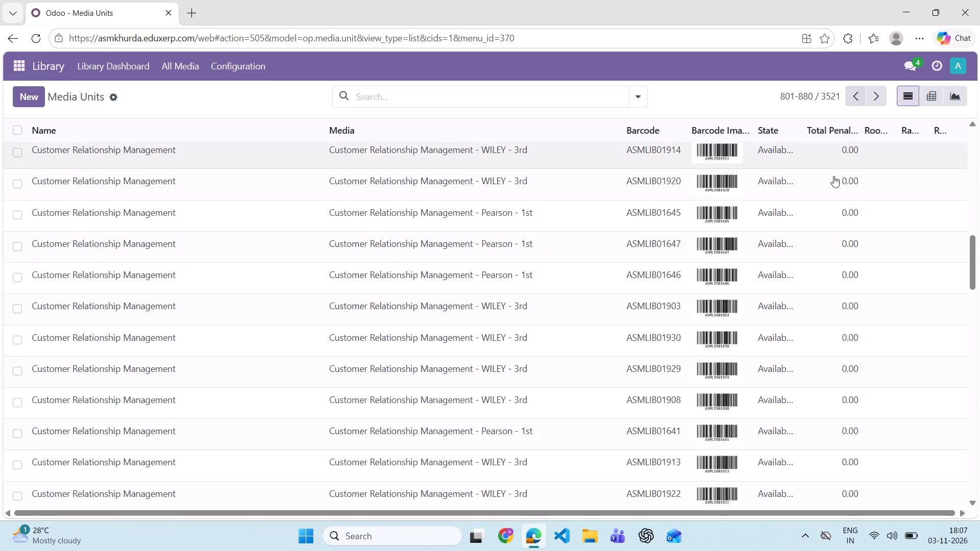
{"action": "scroll", "coordinate": [830, 183], "scroll_direction": "down", "scroll_amount": 20}
{"action": "scroll", "coordinate": [830, 183], "scroll_direction": "down", "scroll_amount": 2}
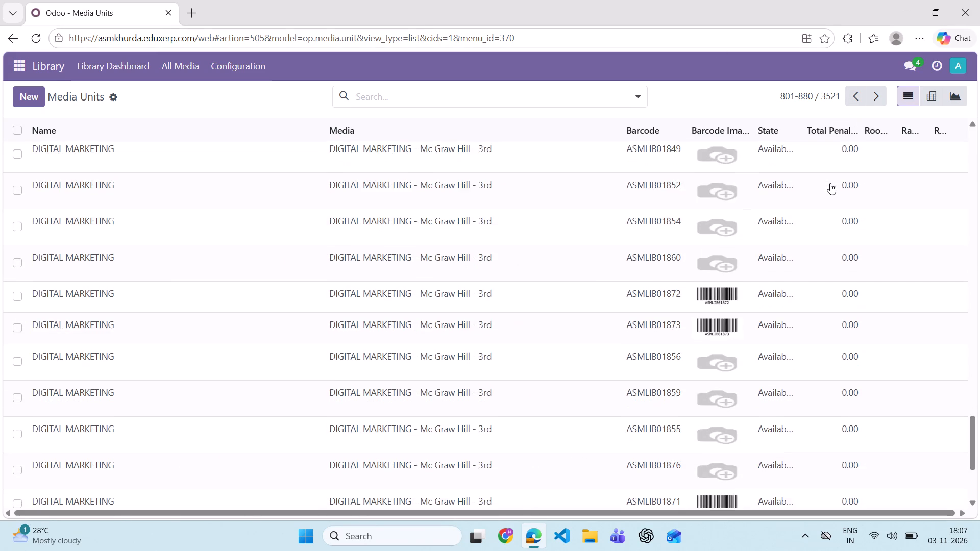
{"action": "scroll", "coordinate": [830, 183], "scroll_direction": "down", "scroll_amount": 14}
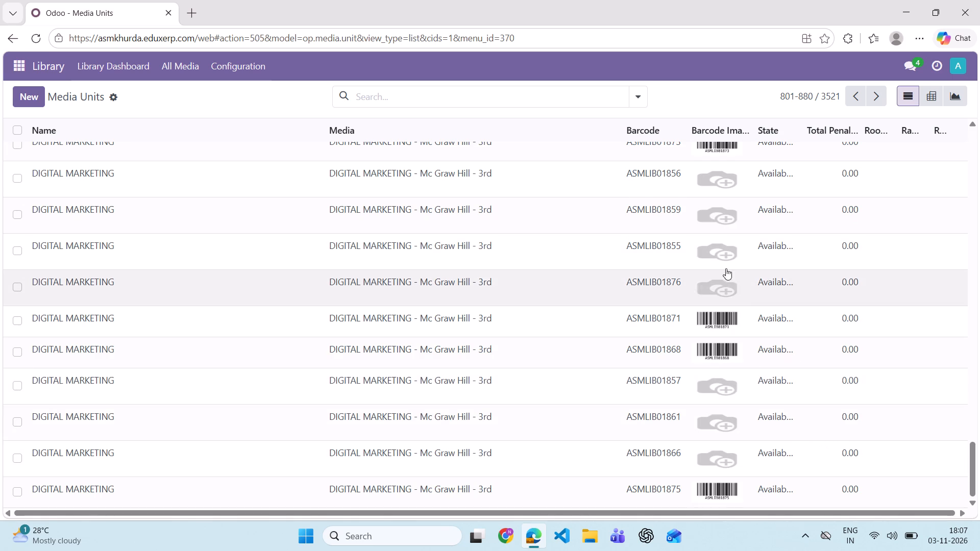
{"action": "scroll", "coordinate": [747, 306], "scroll_direction": "up", "scroll_amount": 2}
{"action": "scroll", "coordinate": [747, 306], "scroll_direction": "down", "scroll_amount": 5}
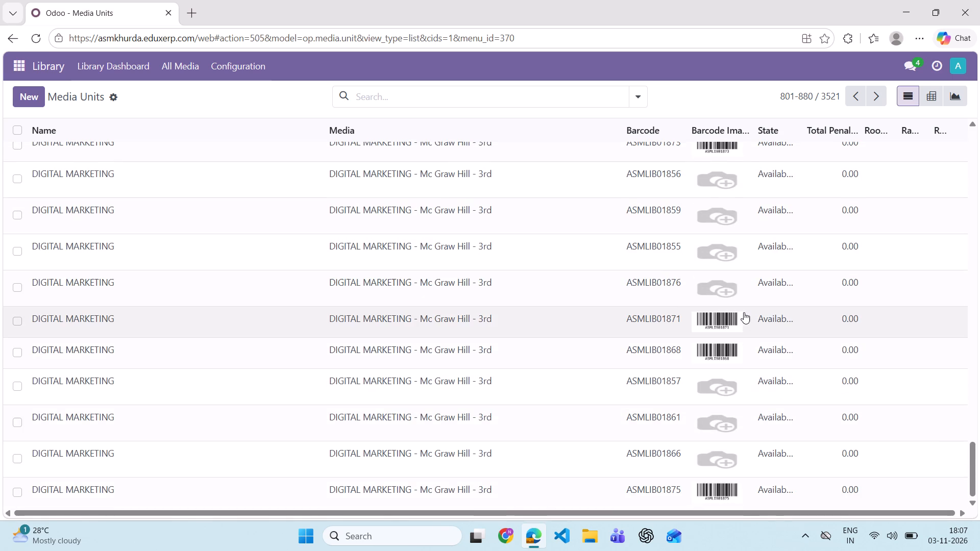
{"action": "scroll", "coordinate": [744, 312], "scroll_direction": "down", "scroll_amount": 2}
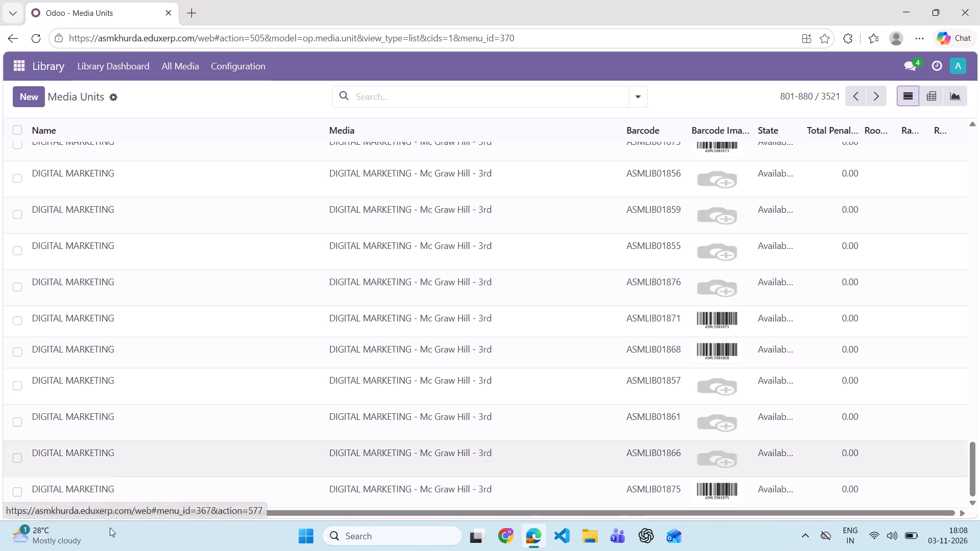
{"action": "scroll", "coordinate": [663, 474], "scroll_direction": "up", "scroll_amount": 1}
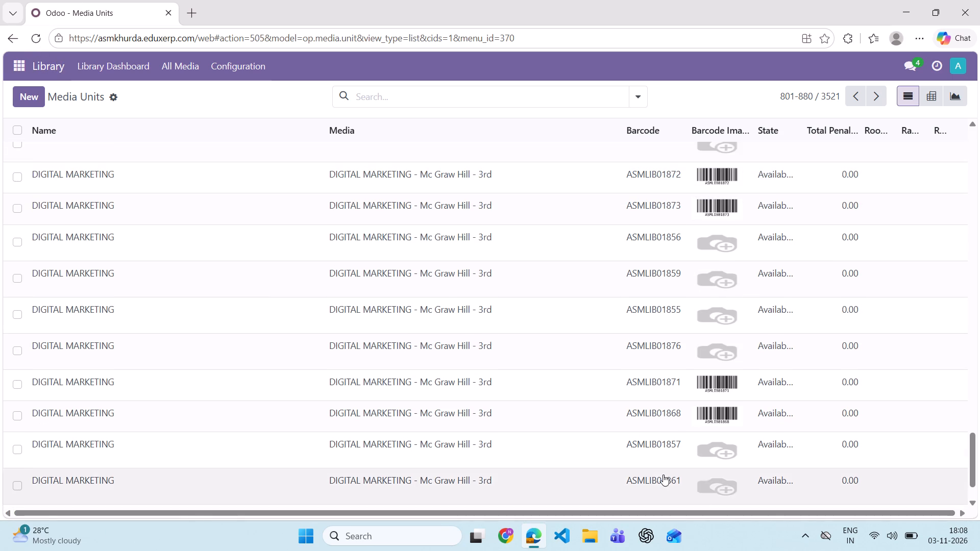
{"action": "scroll", "coordinate": [663, 474], "scroll_direction": "up", "scroll_amount": 6}
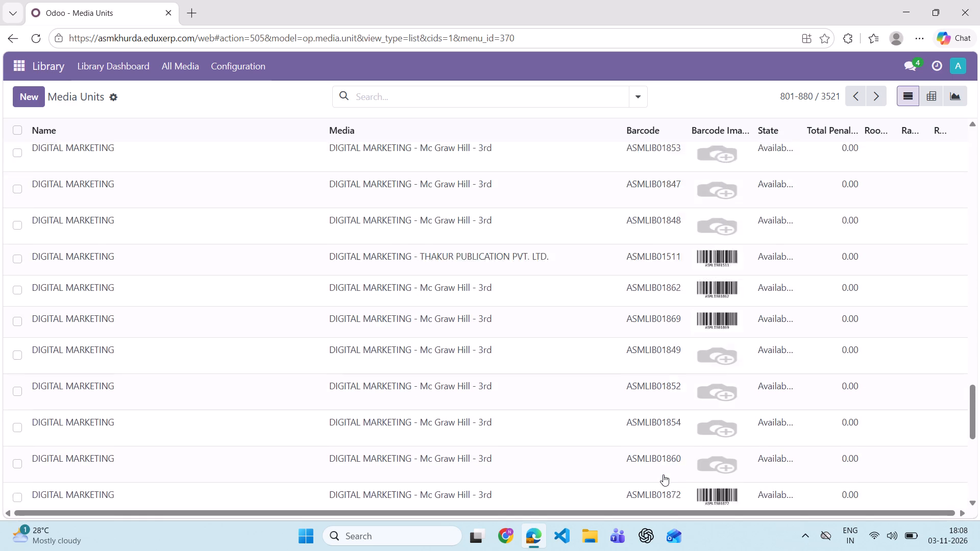
{"action": "scroll", "coordinate": [657, 407], "scroll_direction": "up", "scroll_amount": 3}
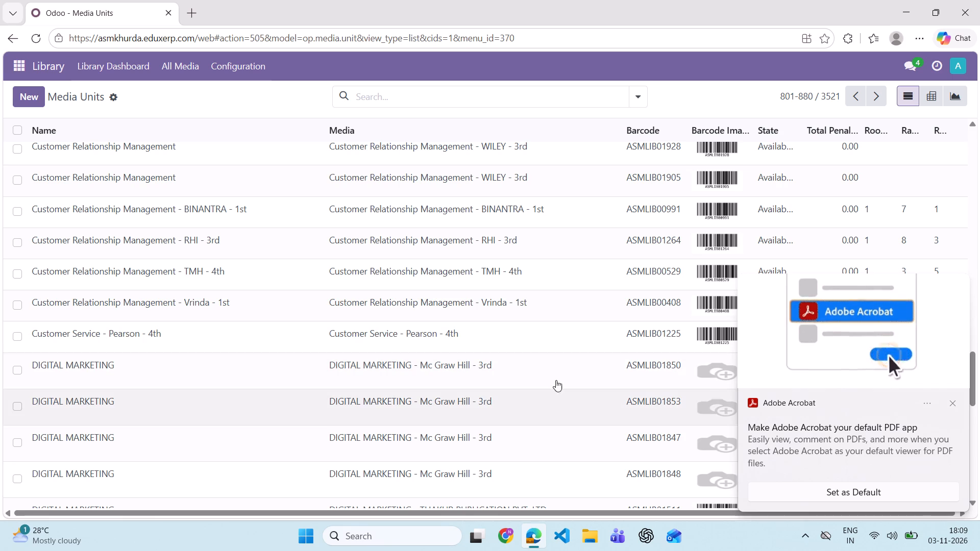
Dismiss the Adobe Acrobat default PDF app notification.
{"action": "left_click", "coordinate": [950, 400]}
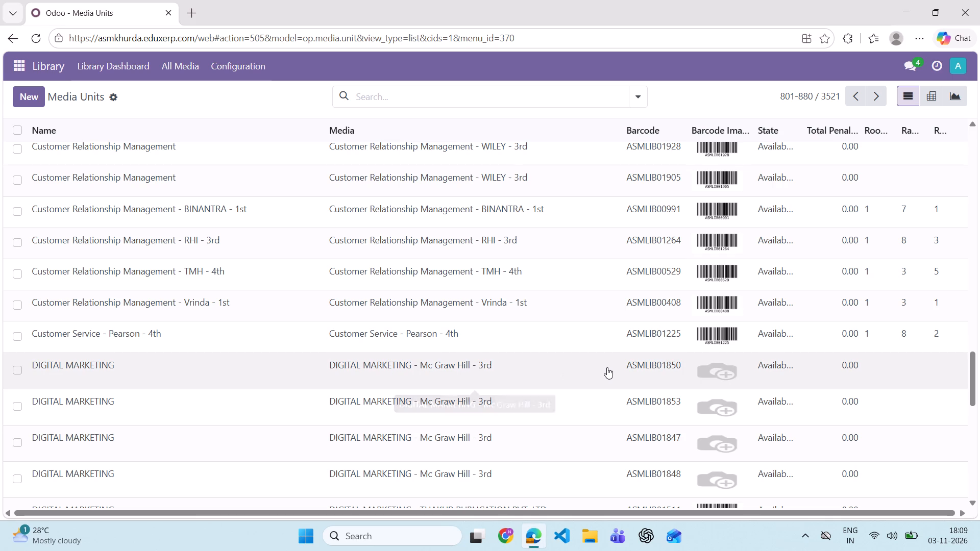
Open the DIGITAL MARKETING media unit with barcode ASMLIB01850 from the list.
{"action": "scroll", "coordinate": [607, 367], "scroll_direction": "up", "scroll_amount": 1}
{"action": "scroll", "coordinate": [609, 367], "scroll_direction": "down", "scroll_amount": 3}
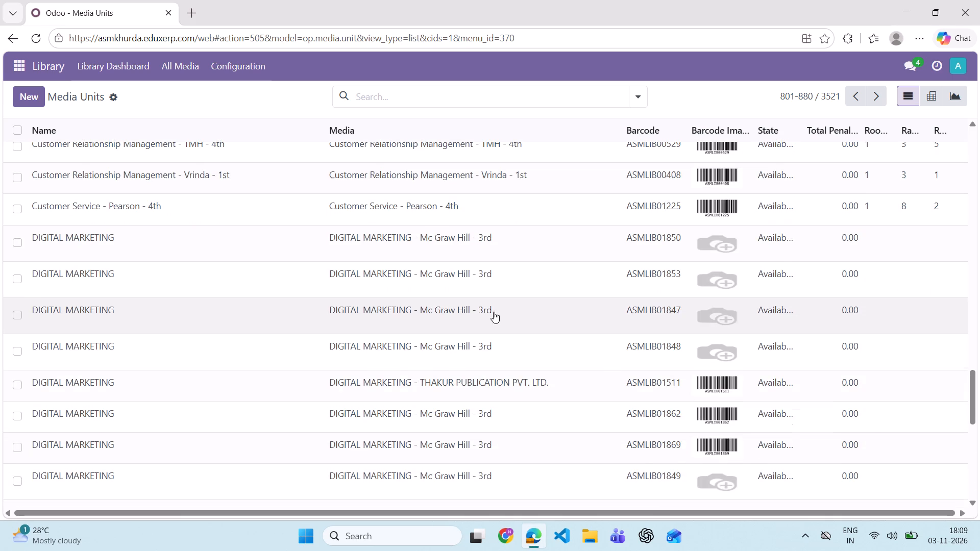
{"action": "left_click", "coordinate": [450, 249]}
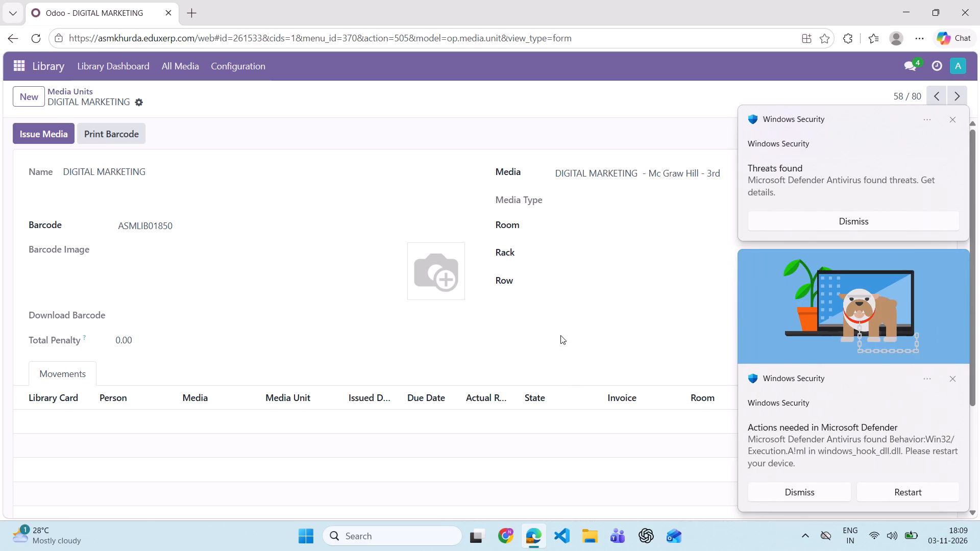
Dismiss both Windows Security notifications covering the form.
{"action": "left_click", "coordinate": [953, 378]}
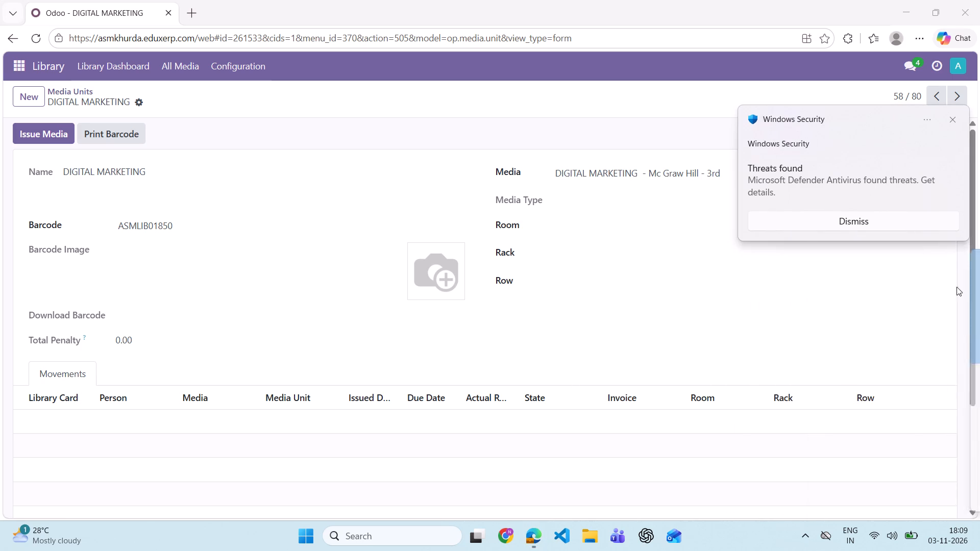
{"action": "left_click", "coordinate": [952, 390]}
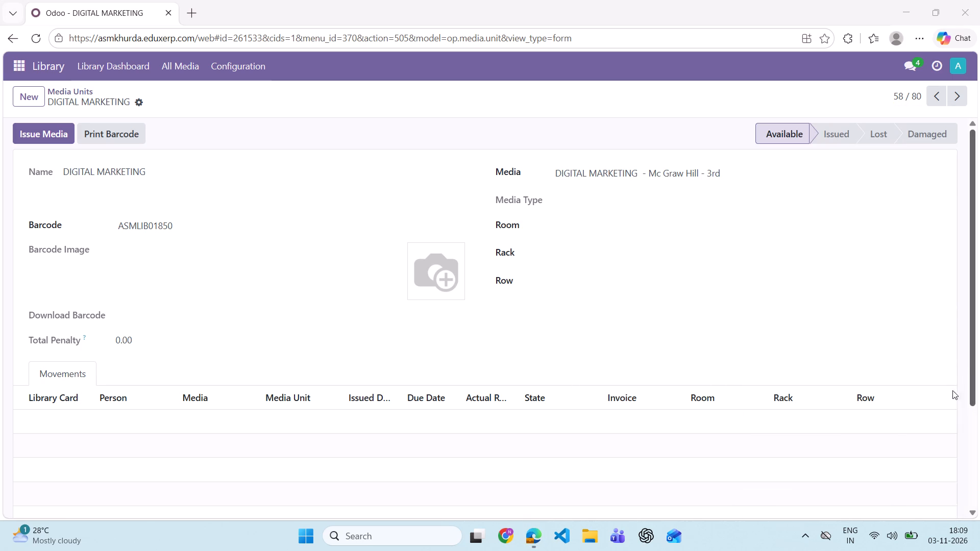
Regenerate the unit's barcode image by removing the barcode's last digit and re-entering ASMLIB01850, then advance to the following unit.
{"action": "left_click", "coordinate": [298, 222]}
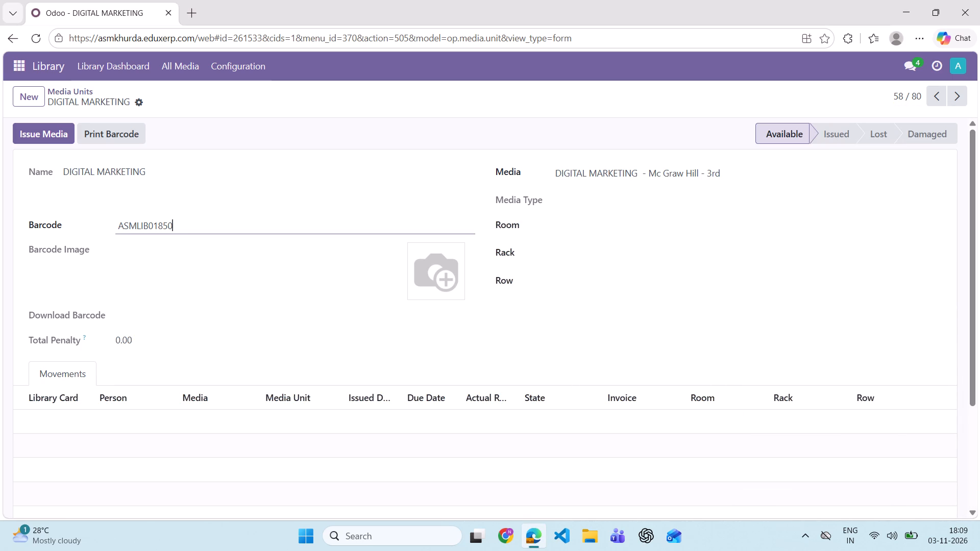
{"action": "key", "text": "BackSpace"}
{"action": "left_click", "coordinate": [205, 128]}
{"action": "left_click", "coordinate": [189, 227]}
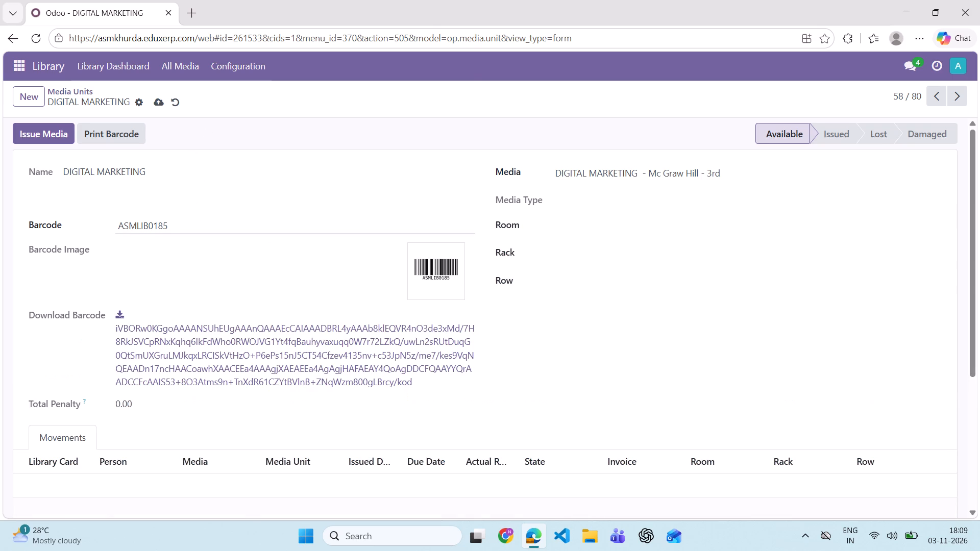
{"action": "key", "text": "0"}
{"action": "left_click", "coordinate": [957, 98]}
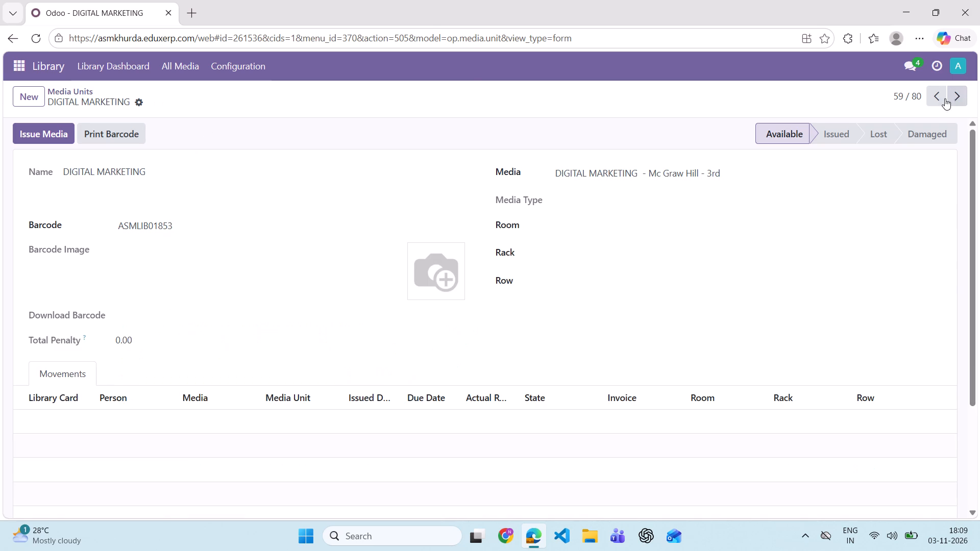
Regenerate this DIGITAL MARKETING unit's barcode image by re-entering barcode ASMLIB01853, and advance to the following unit.
{"action": "left_click", "coordinate": [265, 227]}
{"action": "key", "text": "BackSpace"}
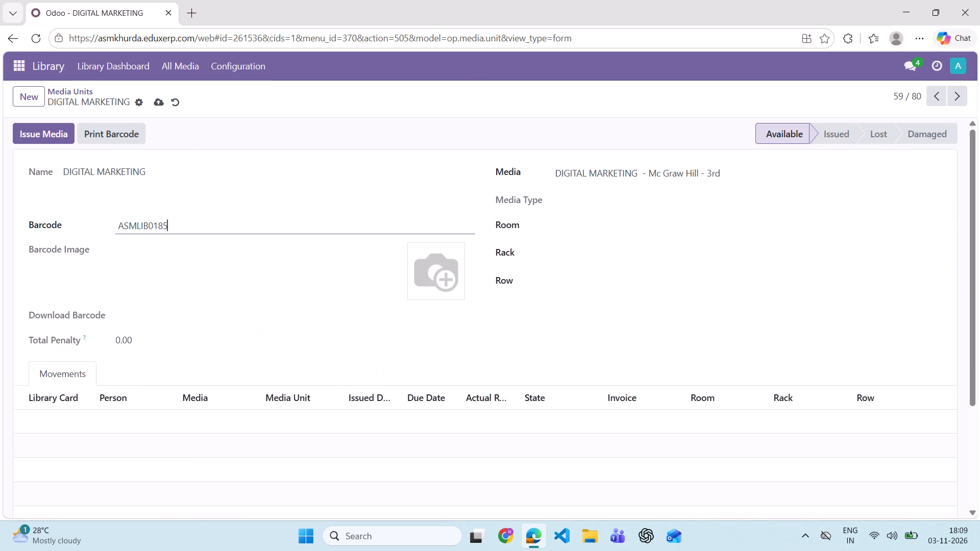
{"action": "left_click", "coordinate": [225, 137]}
{"action": "left_click", "coordinate": [193, 231]}
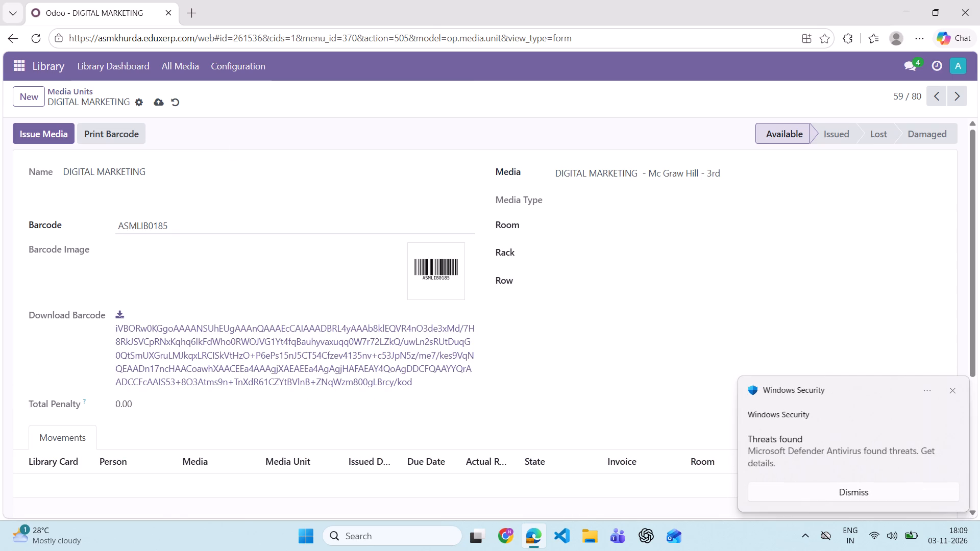
{"action": "key", "text": "3"}
{"action": "left_click", "coordinate": [217, 133]}
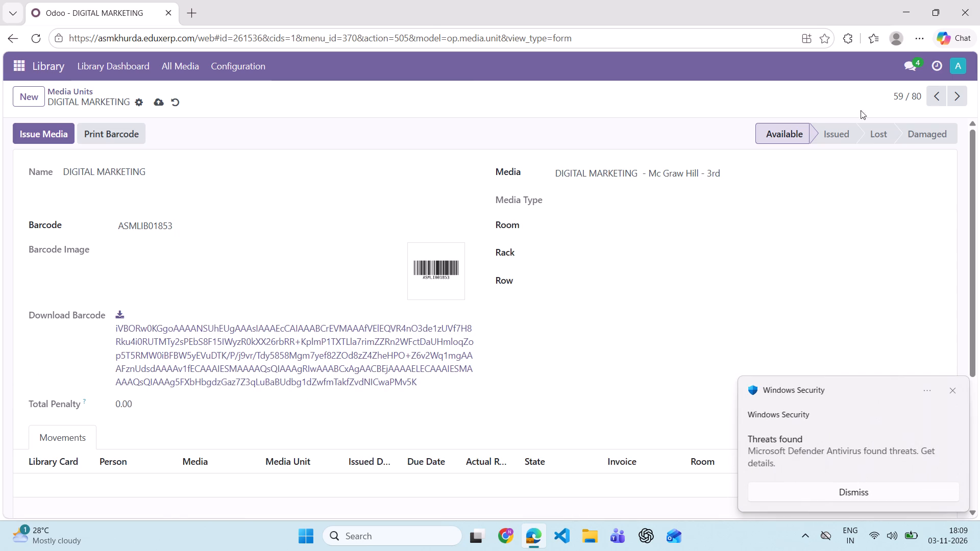
{"action": "left_click", "coordinate": [958, 99]}
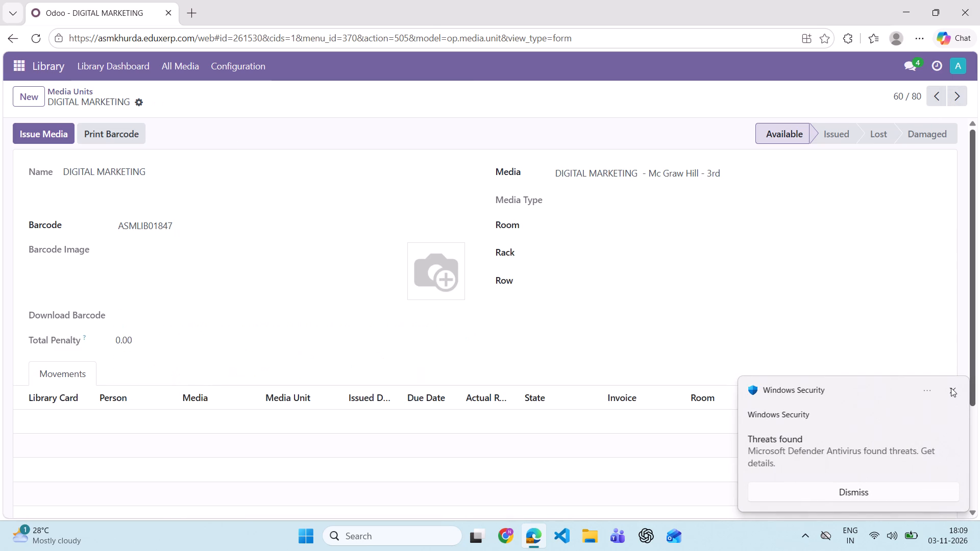
Dismiss the remaining Windows Security threat notification.
{"action": "left_click", "coordinate": [951, 389]}
Regenerate this DIGITAL MARKETING unit's barcode image by re-entering barcode ASMLIB01847, and advance to the following unit.
{"action": "left_click", "coordinate": [226, 228]}
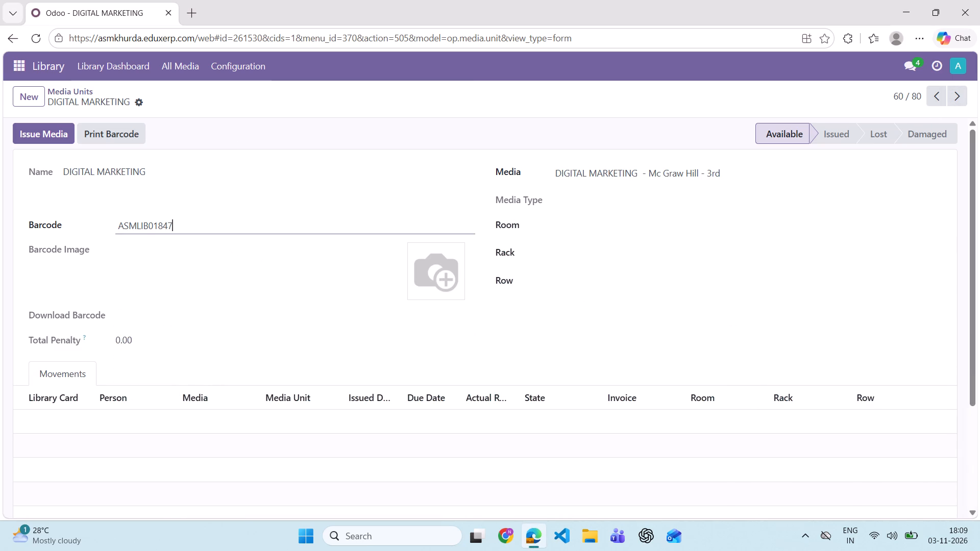
{"action": "key", "text": "BackSpace"}
{"action": "left_click", "coordinate": [176, 134]}
{"action": "left_click", "coordinate": [182, 222]}
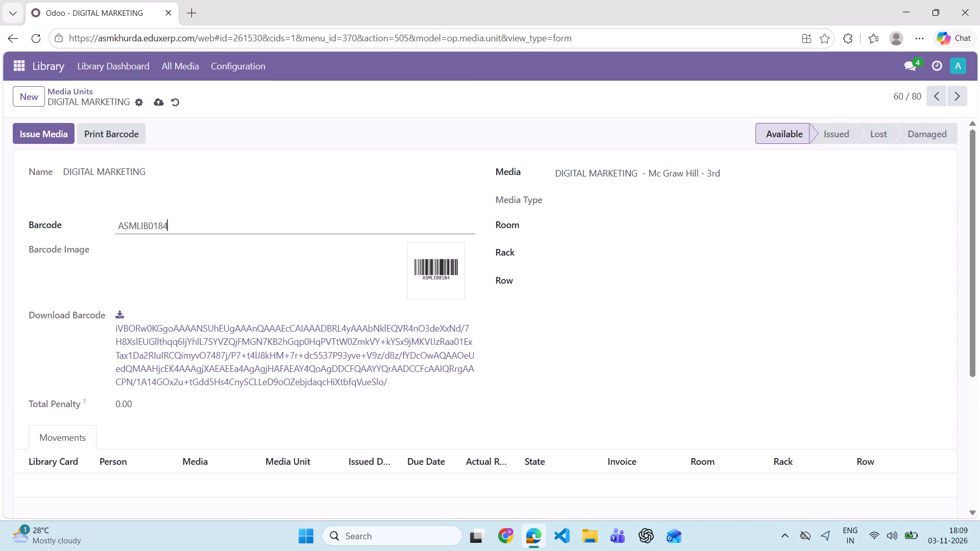
{"action": "key", "text": "7"}
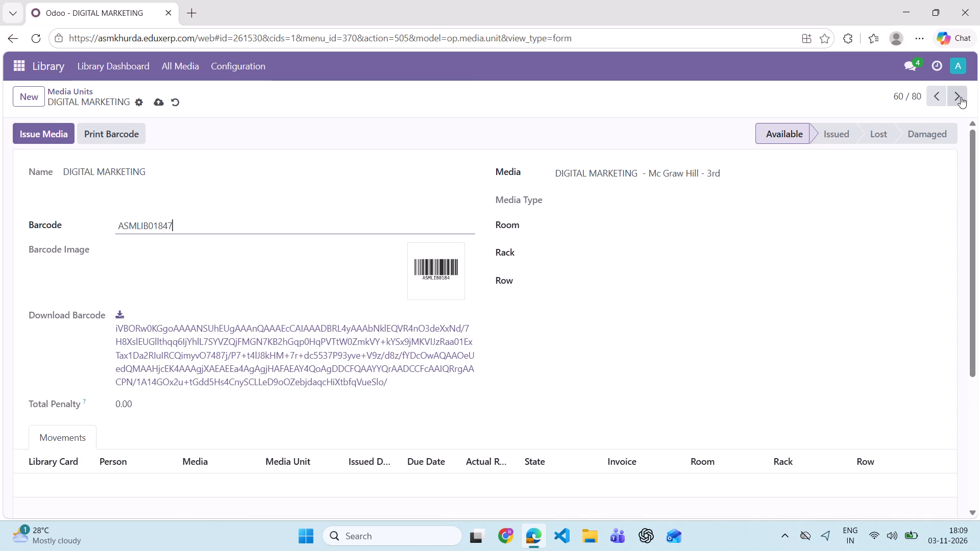
{"action": "left_click", "coordinate": [961, 97]}
Regenerate this DIGITAL MARKETING unit's barcode image by re-entering barcode ASMLIB01848, and advance to the following unit.
{"action": "left_click", "coordinate": [184, 223]}
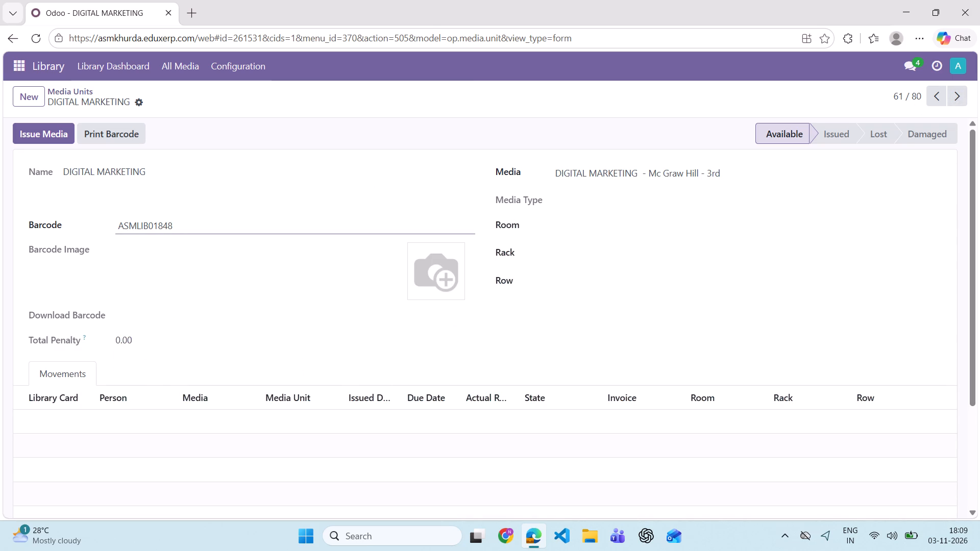
{"action": "key", "text": "BackSpace"}
{"action": "left_click", "coordinate": [175, 142]}
{"action": "left_click", "coordinate": [184, 221]}
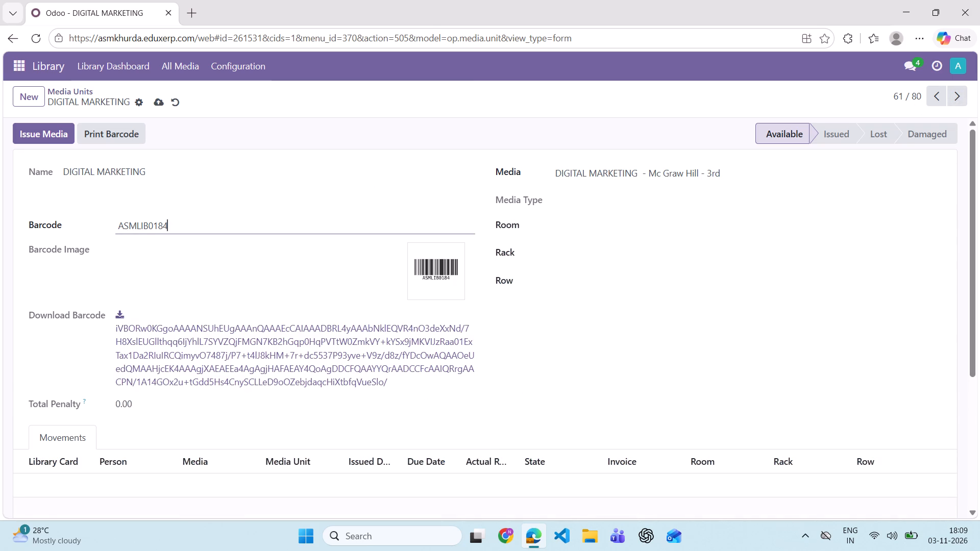
{"action": "key", "text": "8"}
{"action": "left_click", "coordinate": [212, 128]}
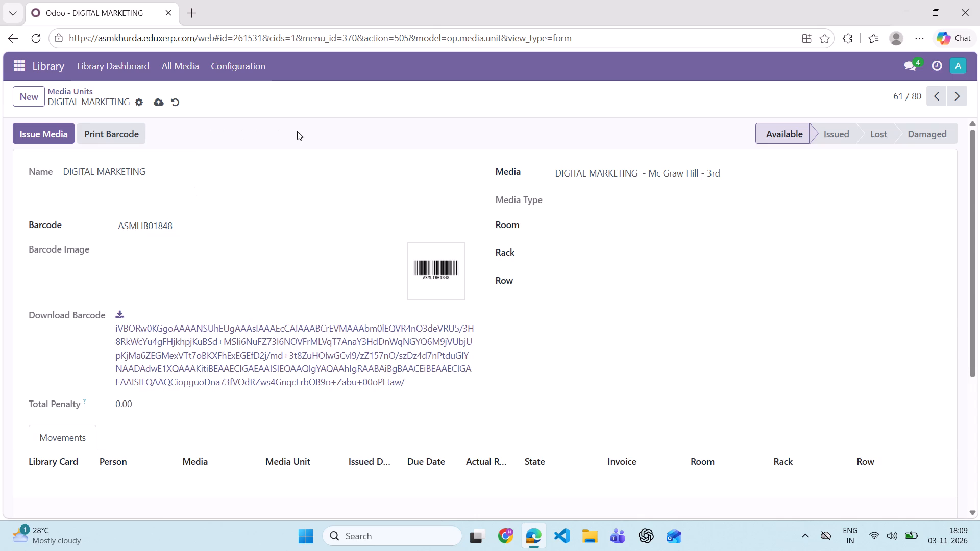
{"action": "left_click", "coordinate": [960, 96]}
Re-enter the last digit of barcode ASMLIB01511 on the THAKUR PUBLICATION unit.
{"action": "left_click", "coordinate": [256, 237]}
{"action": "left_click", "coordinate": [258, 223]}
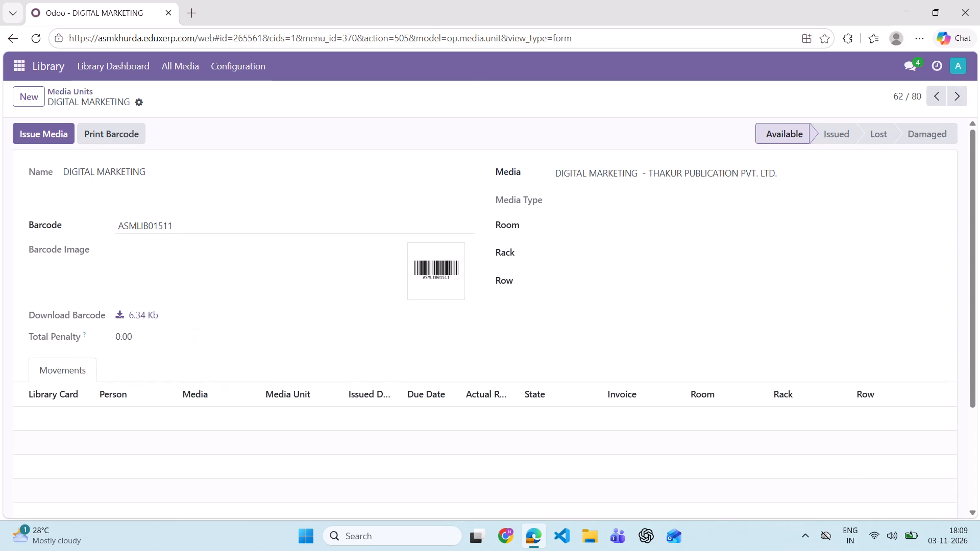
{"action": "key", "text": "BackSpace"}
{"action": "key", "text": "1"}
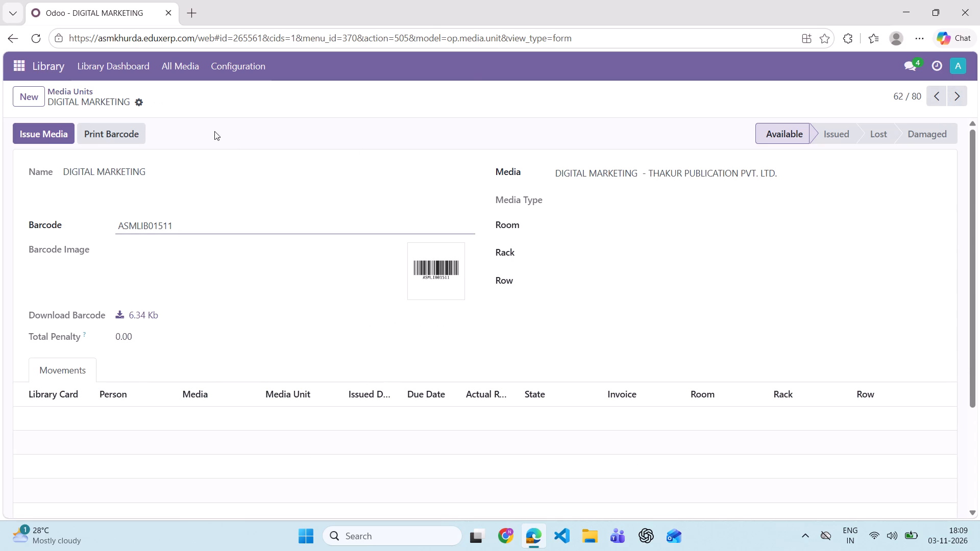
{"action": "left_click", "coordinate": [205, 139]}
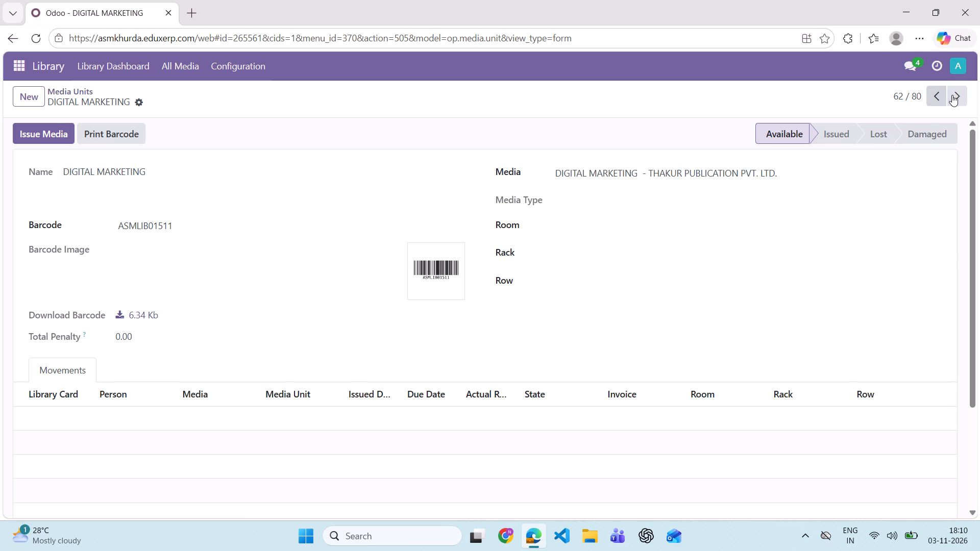
Skip ahead to unit ASMLIB01849, re-enter its barcode to regenerate the barcode image, and advance to the following unit.
{"action": "left_click", "coordinate": [955, 95]}
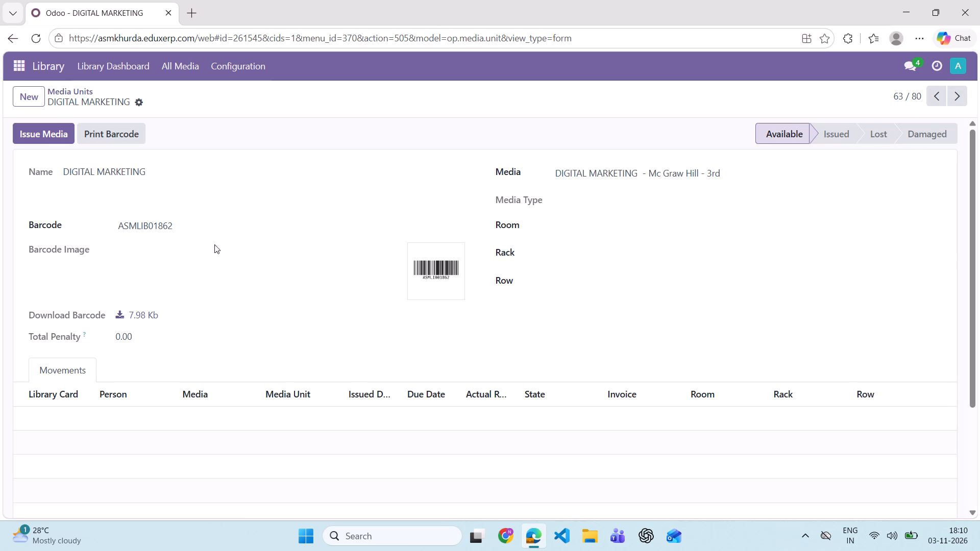
{"action": "left_click", "coordinate": [955, 93]}
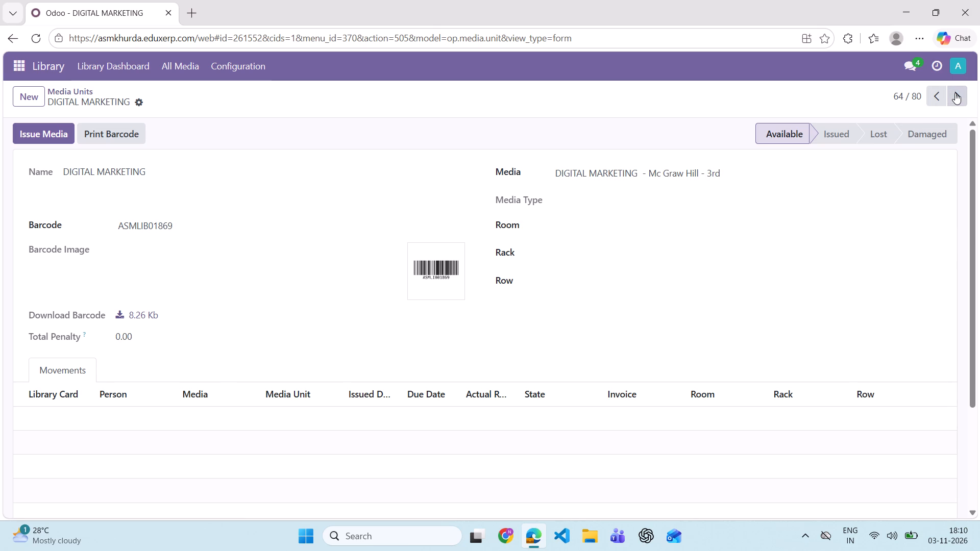
{"action": "left_click", "coordinate": [962, 98]}
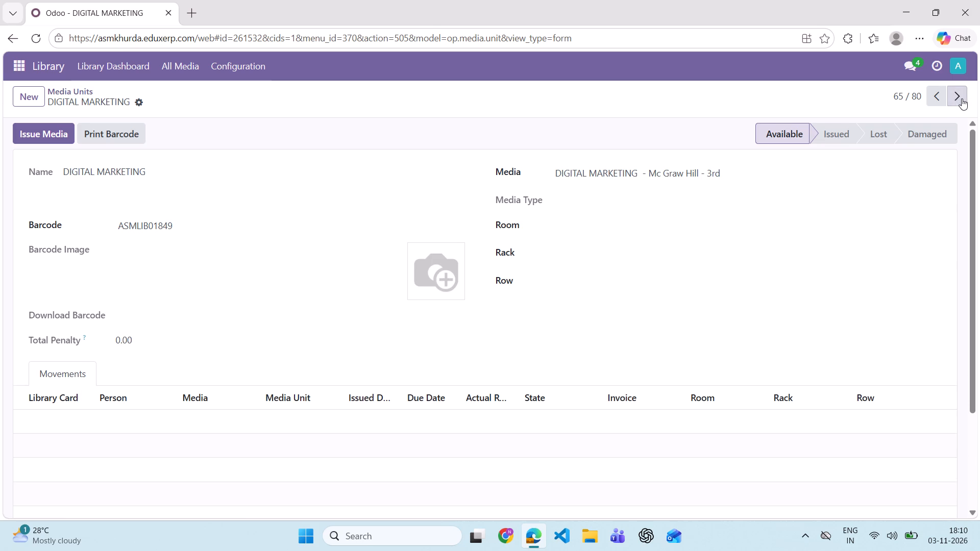
{"action": "left_click", "coordinate": [204, 228]}
{"action": "key", "text": "BackSpace"}
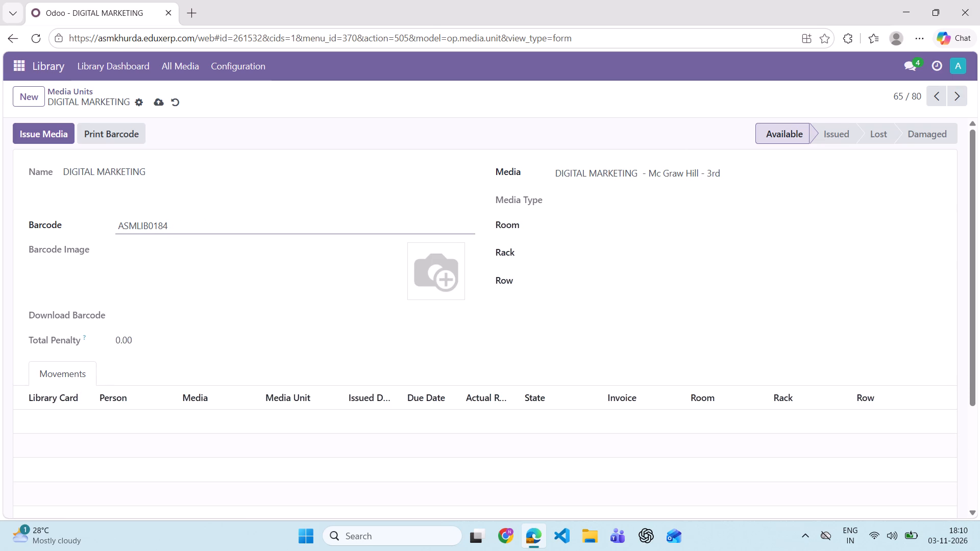
{"action": "left_click", "coordinate": [177, 136]}
{"action": "left_click", "coordinate": [187, 222]}
{"action": "key", "text": "9"}
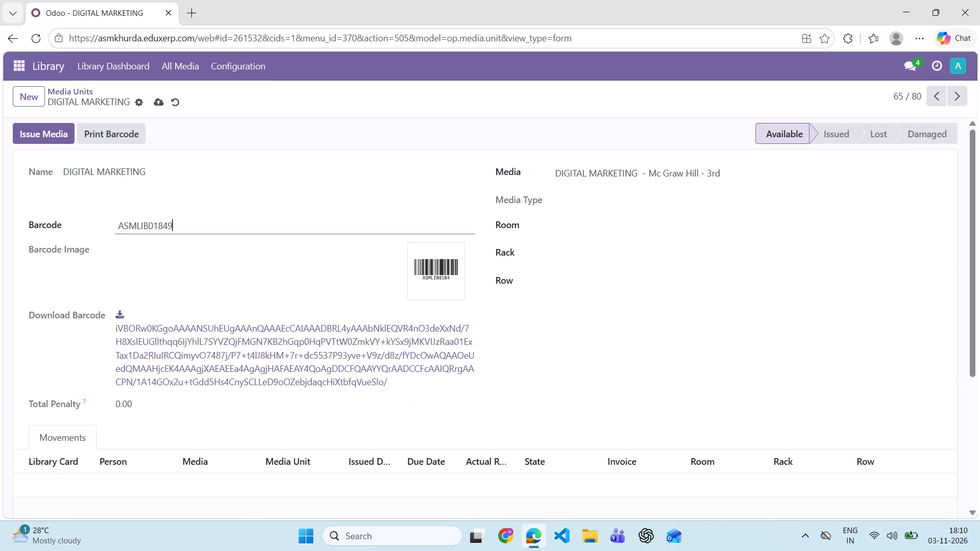
{"action": "left_click", "coordinate": [954, 96]}
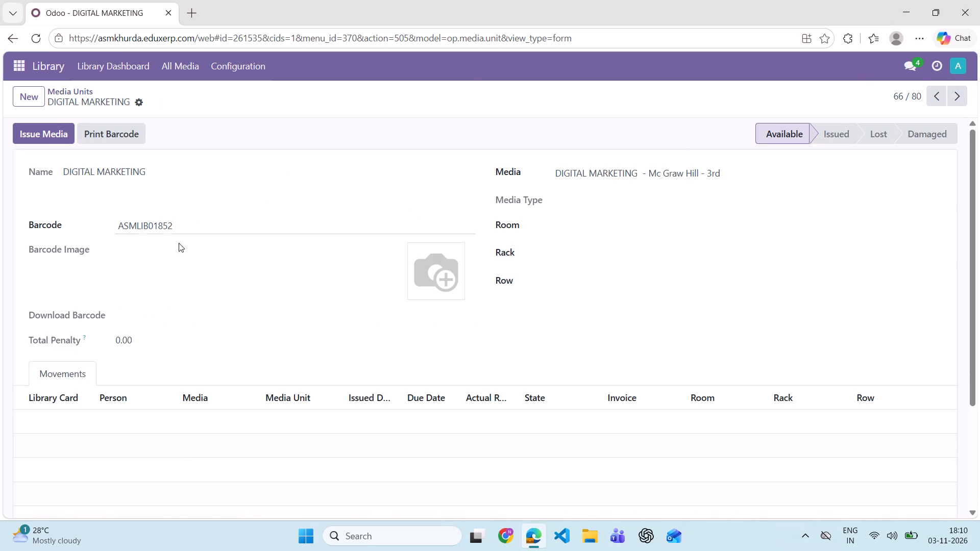
Regenerate this DIGITAL MARKETING unit's barcode image by re-entering barcode ASMLIB01852, and advance to the following unit.
{"action": "left_click", "coordinate": [198, 224]}
{"action": "key", "text": "BackSpace"}
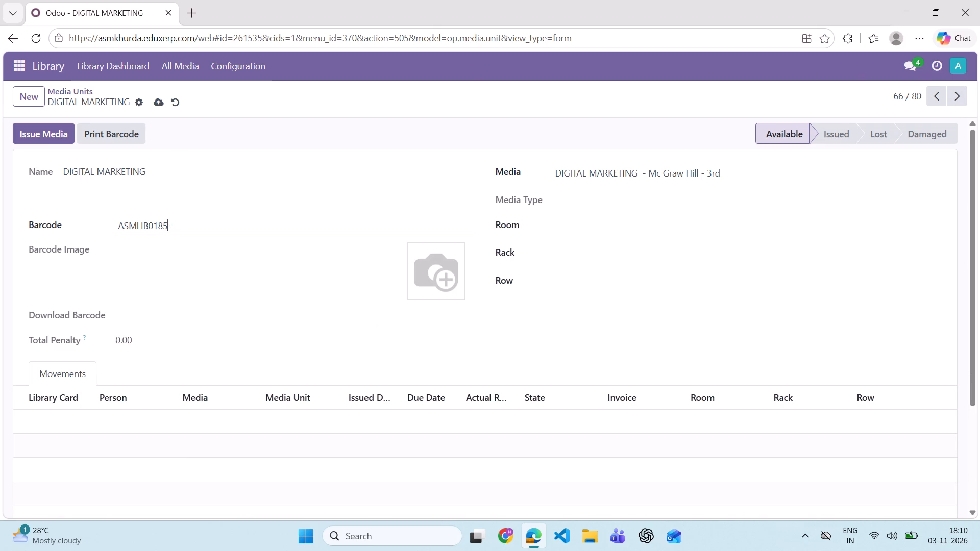
{"action": "left_click", "coordinate": [213, 143]}
{"action": "left_click", "coordinate": [186, 221]}
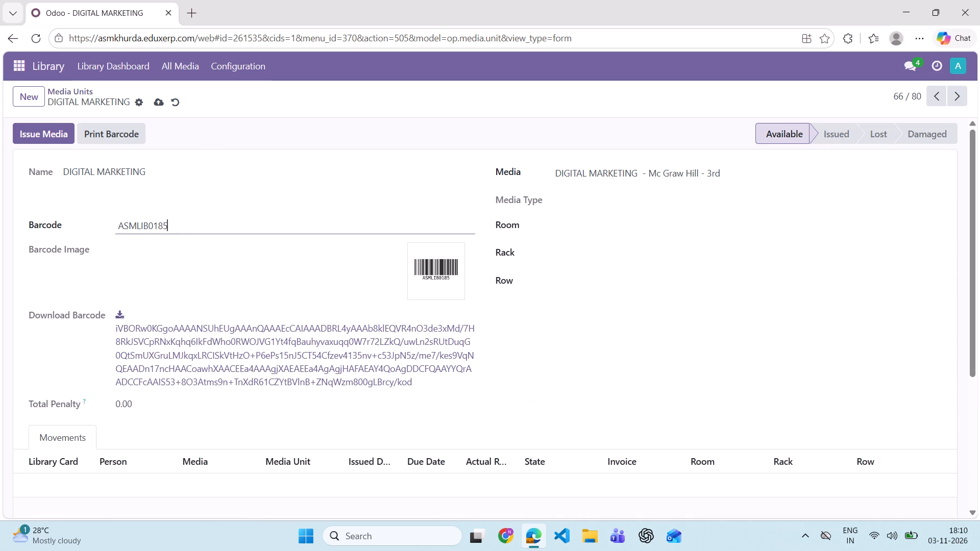
{"action": "key", "text": "2"}
{"action": "left_click", "coordinate": [961, 103]}
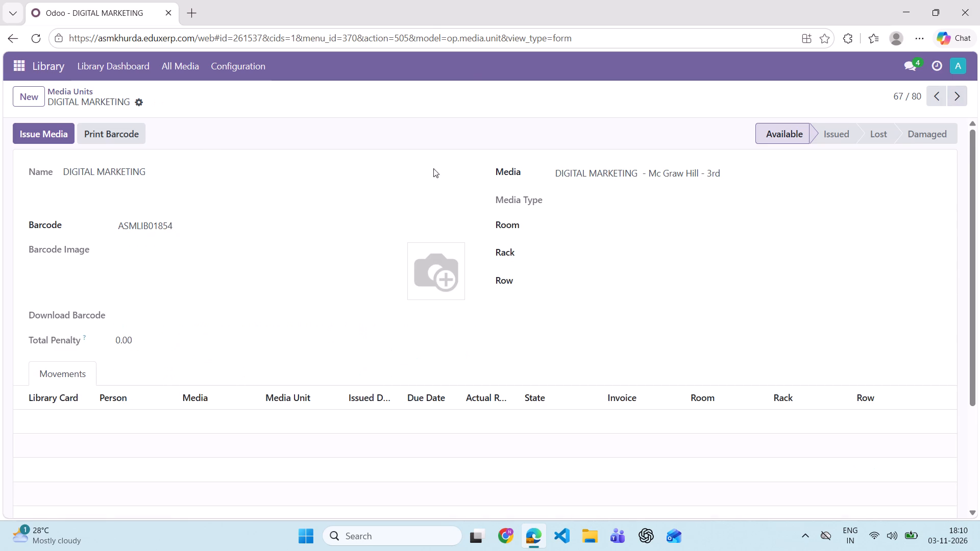
Regenerate this DIGITAL MARKETING unit's barcode image by re-entering barcode ASMLIB01854, and advance to the following unit.
{"action": "left_click", "coordinate": [183, 225]}
{"action": "key", "text": "BackSpace"}
{"action": "left_click", "coordinate": [169, 138]}
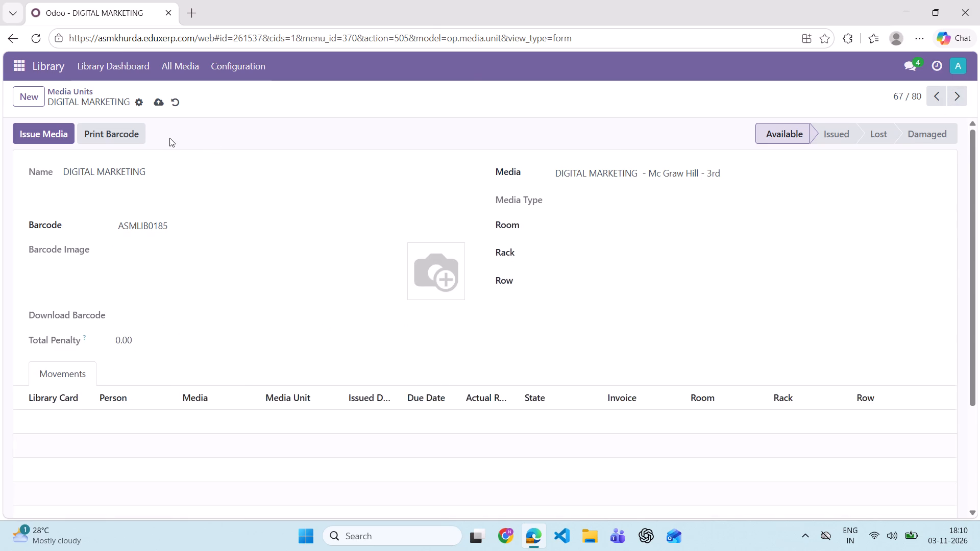
{"action": "left_click", "coordinate": [176, 228]}
{"action": "key", "text": "4"}
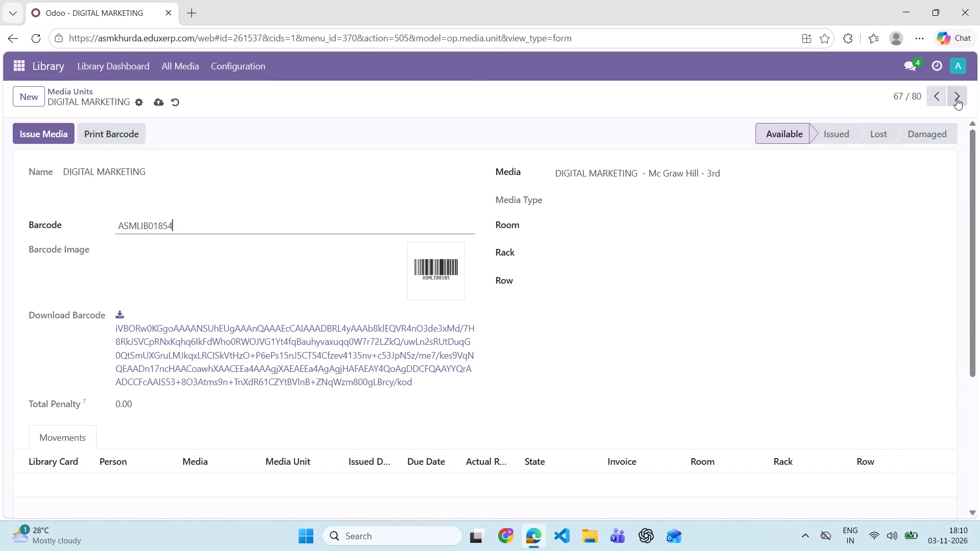
{"action": "left_click", "coordinate": [957, 98]}
Regenerate this DIGITAL MARKETING unit's barcode image by re-entering barcode ASMLIB01860, and advance to the following unit.
{"action": "left_click", "coordinate": [209, 217]}
{"action": "key", "text": "BackSpace"}
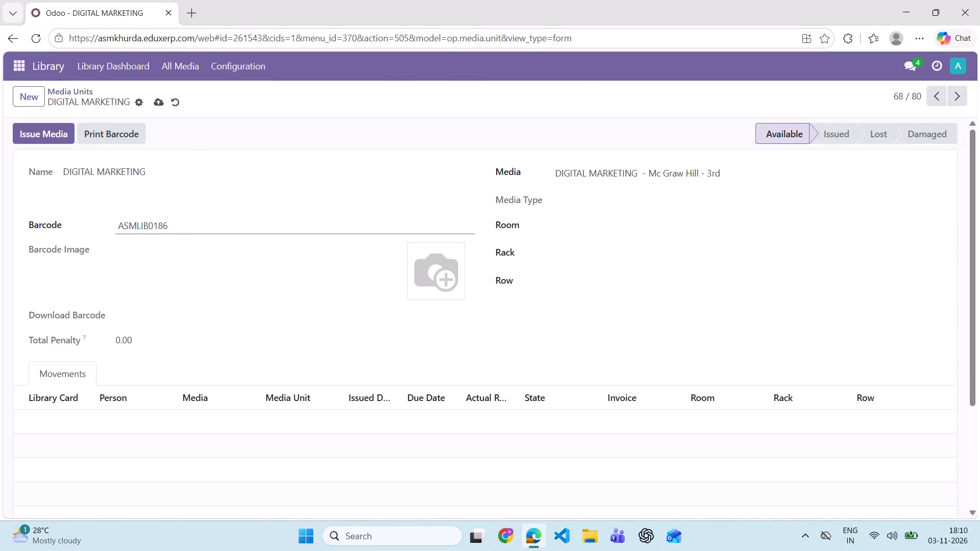
{"action": "left_click", "coordinate": [188, 143]}
{"action": "left_click", "coordinate": [190, 223]}
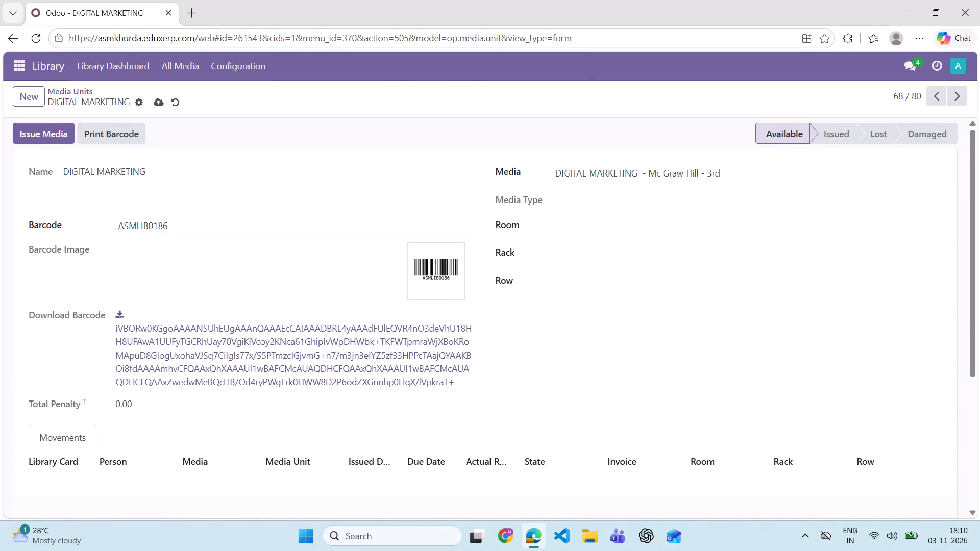
{"action": "key", "text": "0"}
{"action": "left_click", "coordinate": [958, 99]}
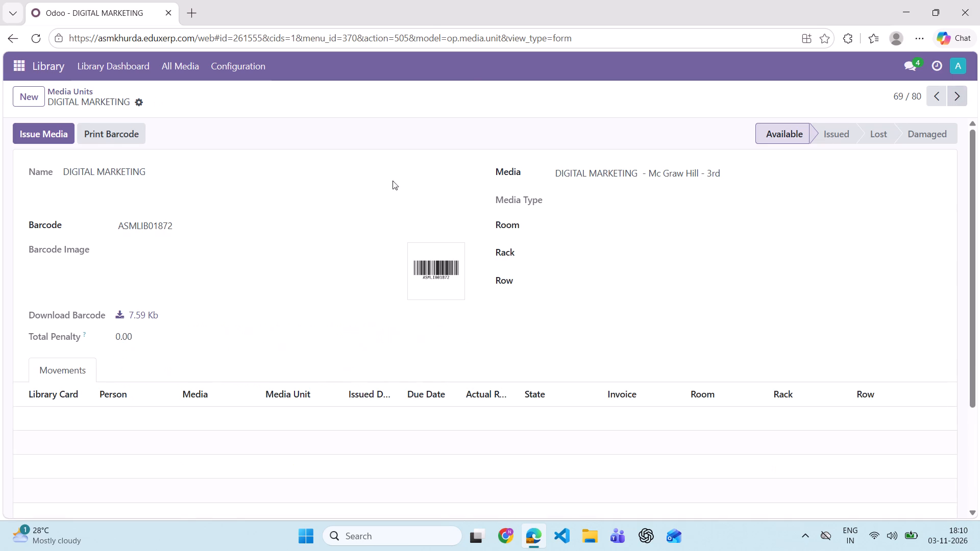
Regenerate this DIGITAL MARKETING unit's barcode image by re-entering barcode ASMLIB01872, and advance to the following unit.
{"action": "left_click", "coordinate": [254, 230]}
{"action": "key", "text": "BackSpace"}
{"action": "left_click", "coordinate": [226, 129]}
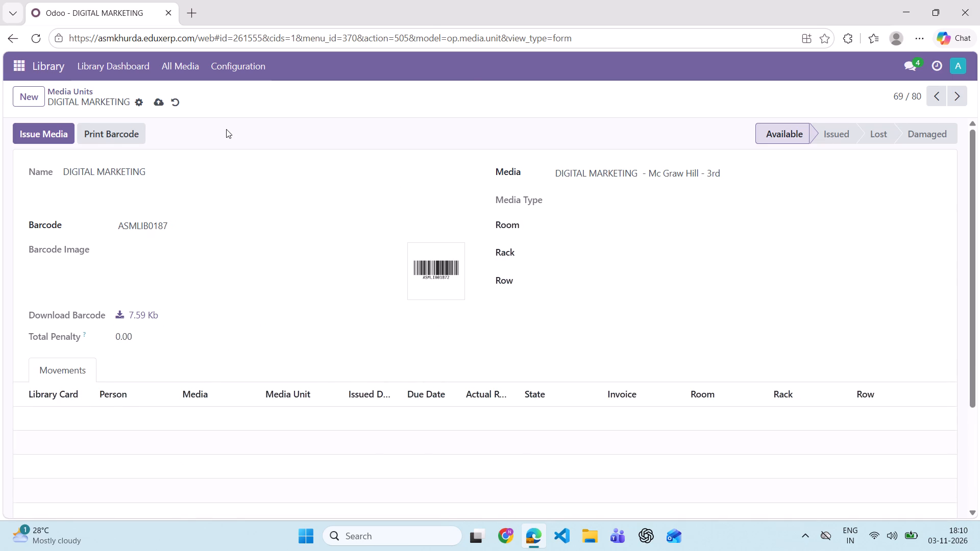
{"action": "left_click", "coordinate": [172, 227]}
{"action": "key", "text": "2"}
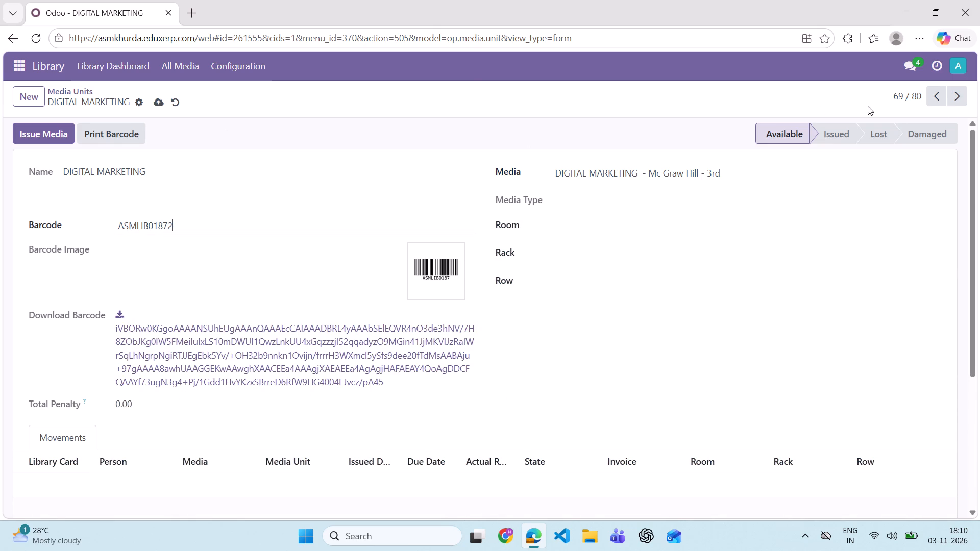
{"action": "left_click", "coordinate": [961, 97]}
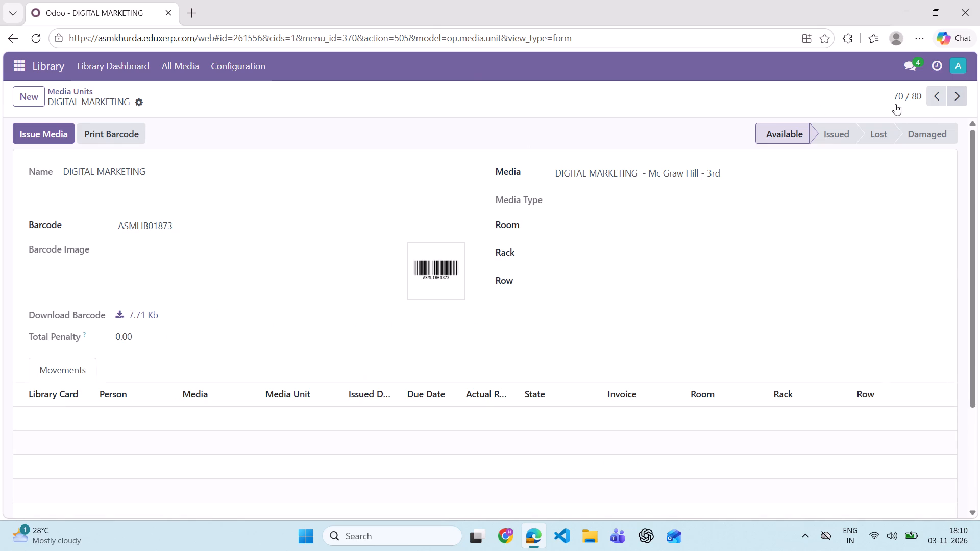
Skip past unit ASMLIB01873, regenerate the following unit's barcode image by re-entering barcode ASMLIB01856, and advance to the following unit.
{"action": "left_click", "coordinate": [188, 228]}
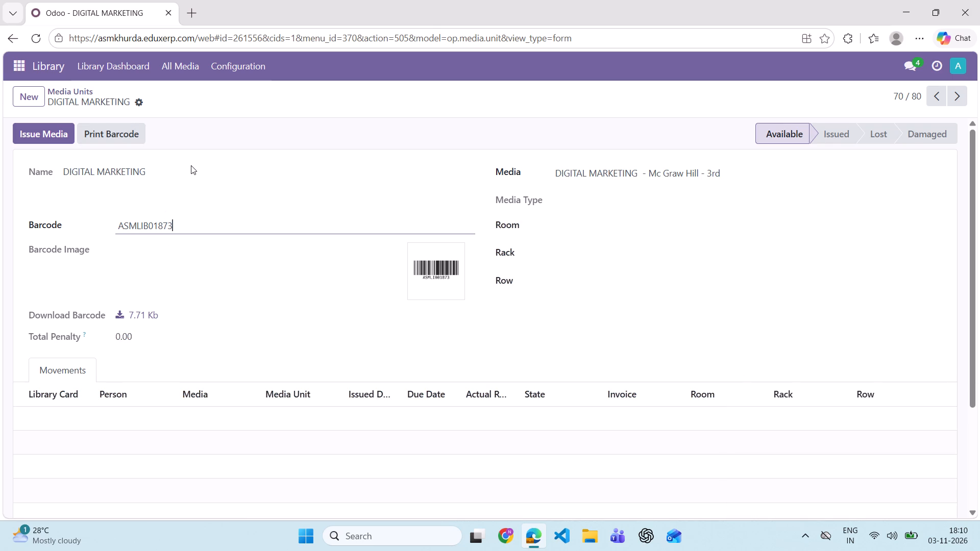
{"action": "left_click", "coordinate": [960, 98]}
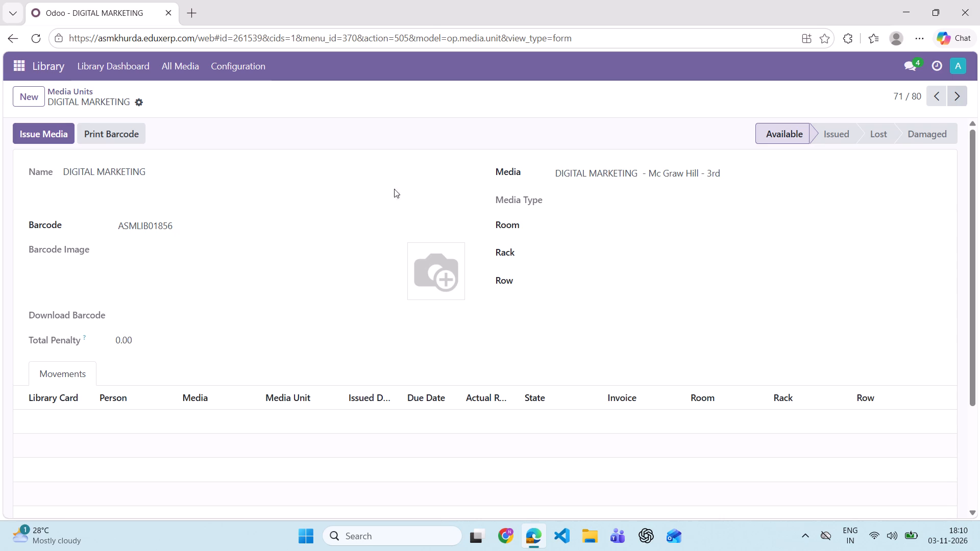
{"action": "left_click", "coordinate": [200, 229]}
{"action": "key", "text": "BackSpace"}
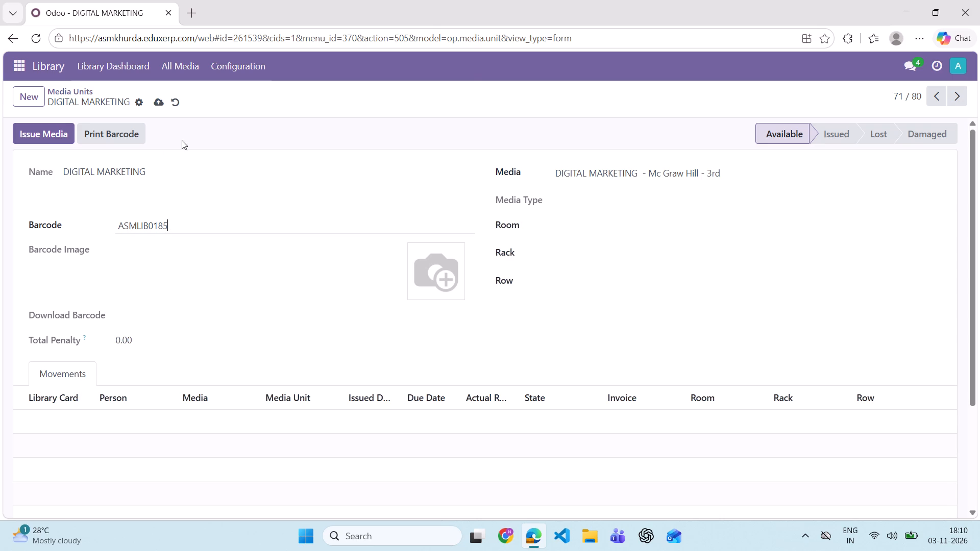
{"action": "left_click", "coordinate": [183, 140]}
{"action": "left_click", "coordinate": [188, 223]}
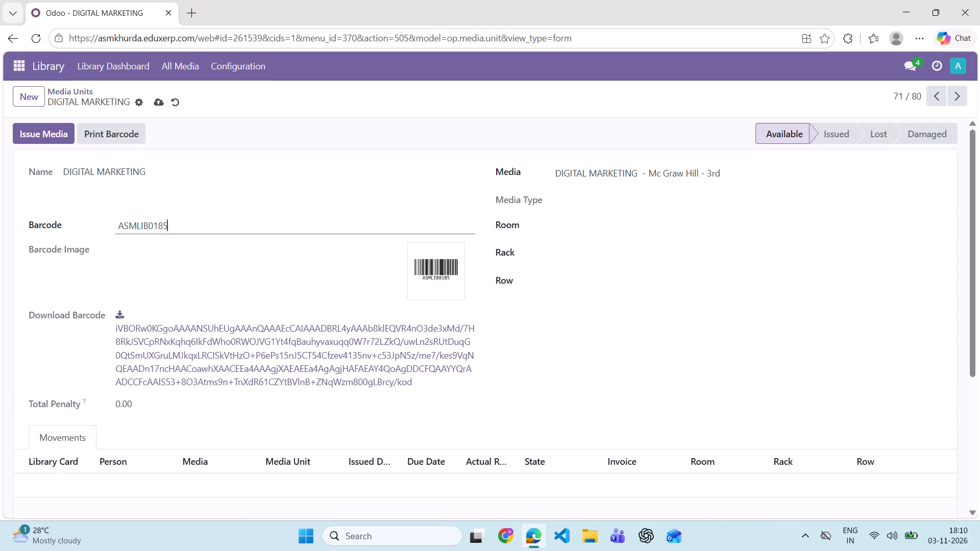
{"action": "key", "text": "6"}
{"action": "left_click", "coordinate": [959, 103]}
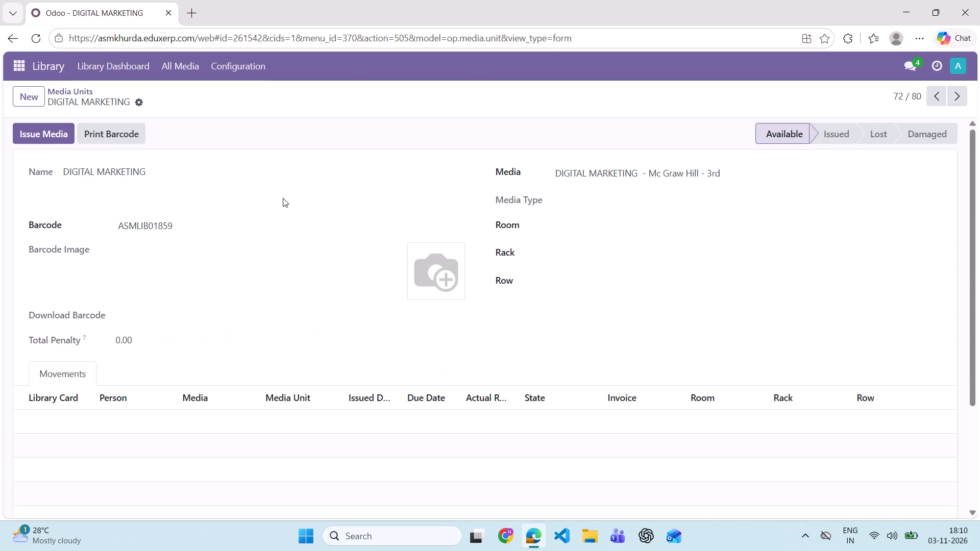
Regenerate this DIGITAL MARKETING unit's barcode image by re-entering barcode ASMLIB01859, and advance to the following unit.
{"action": "left_click", "coordinate": [250, 226]}
{"action": "key", "text": "BackSpace"}
{"action": "left_click", "coordinate": [211, 144]}
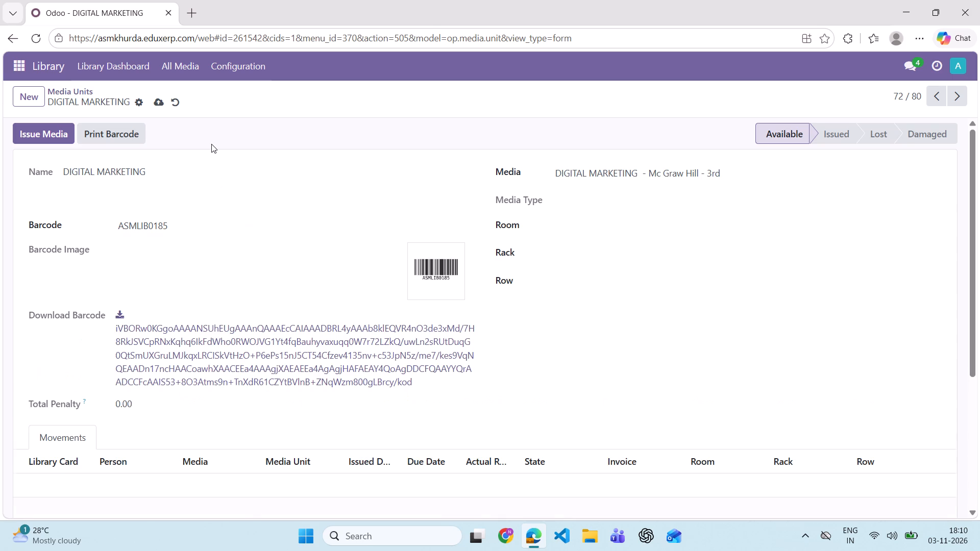
{"action": "left_click", "coordinate": [200, 225]}
{"action": "key", "text": "9"}
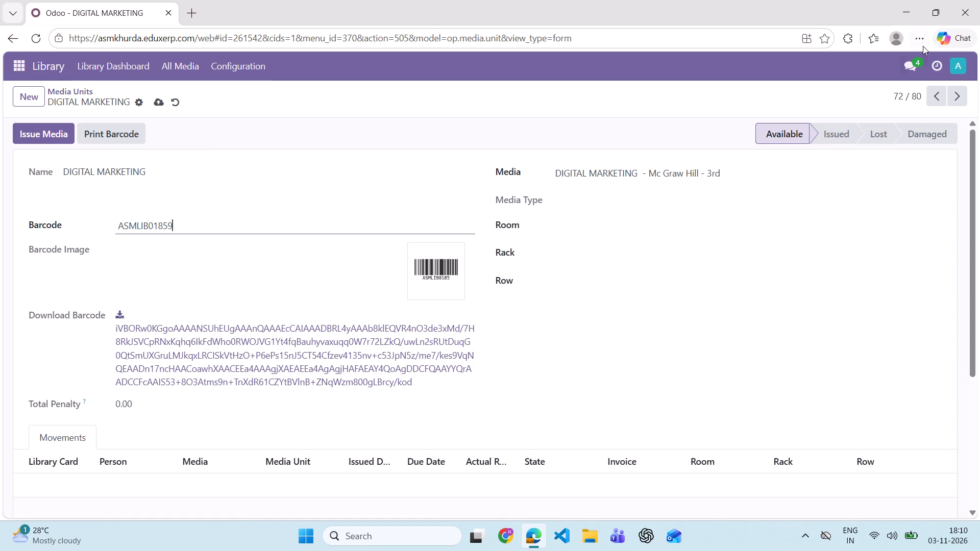
{"action": "left_click", "coordinate": [955, 93]}
Regenerate this DIGITAL MARKETING unit's barcode image by re-entering barcode ASMLIB01855, and advance to the following unit.
{"action": "left_click", "coordinate": [257, 221]}
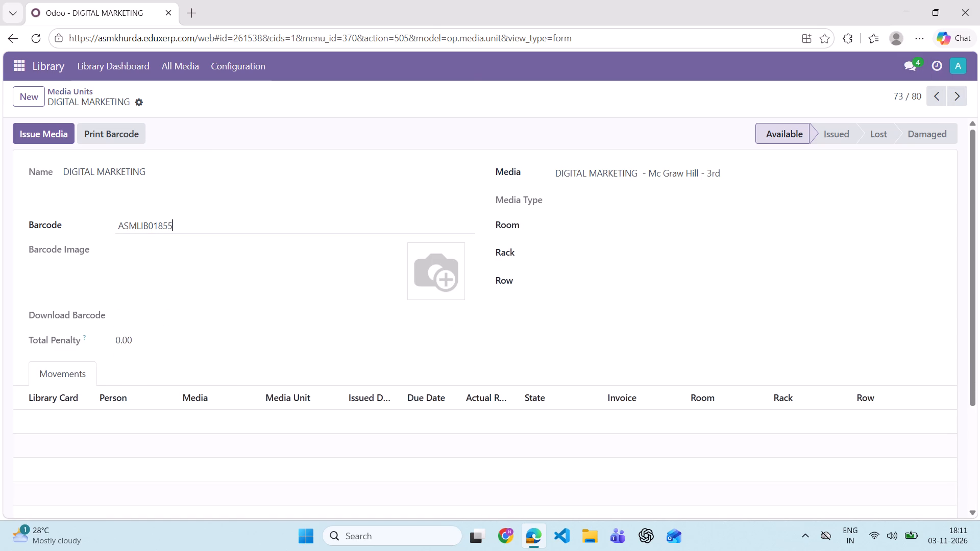
{"action": "key", "text": "BackSpace"}
{"action": "left_click", "coordinate": [180, 135]}
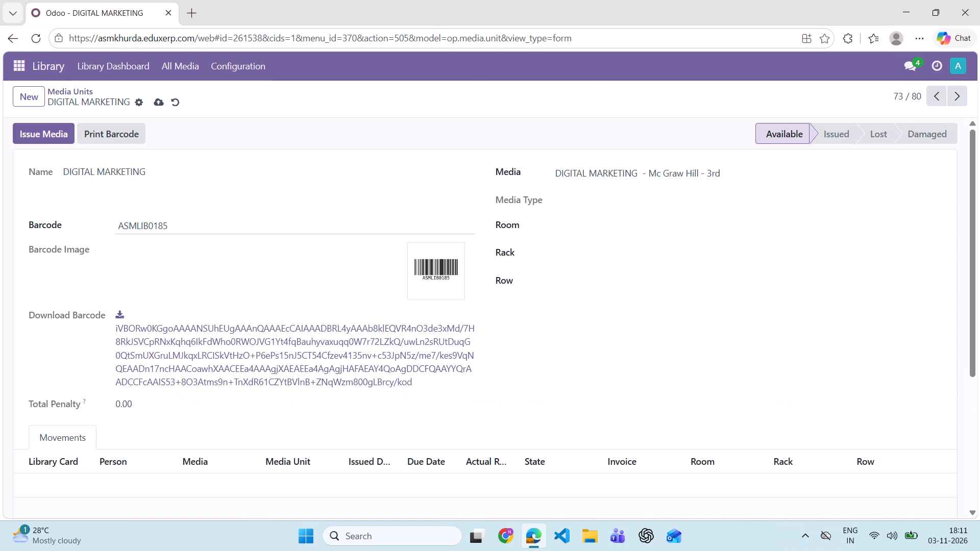
{"action": "left_click", "coordinate": [195, 223]}
{"action": "key", "text": "5"}
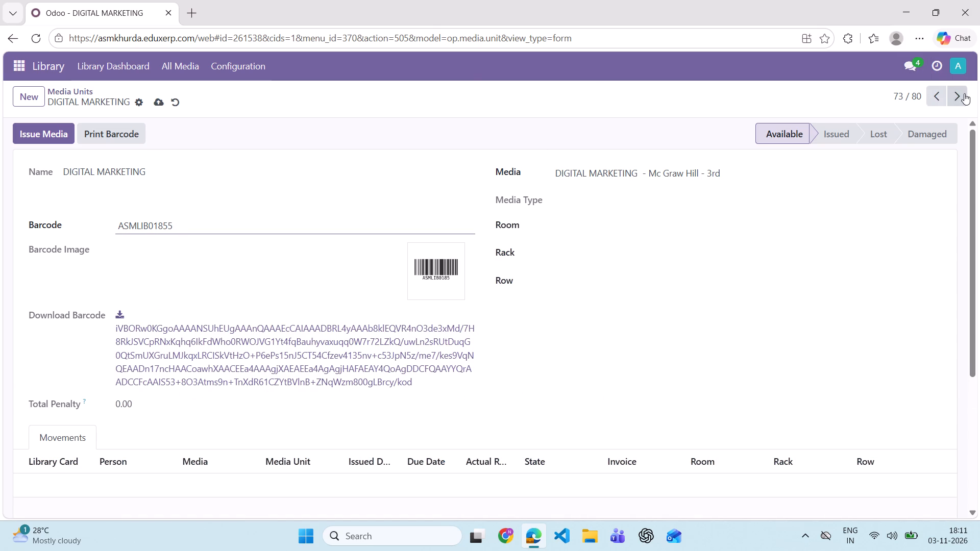
{"action": "left_click", "coordinate": [964, 93]}
Regenerate this DIGITAL MARKETING unit's barcode image by re-entering barcode ASMLIB01876, and advance to the following unit.
{"action": "left_click", "coordinate": [219, 226]}
{"action": "key", "text": "BackSpace"}
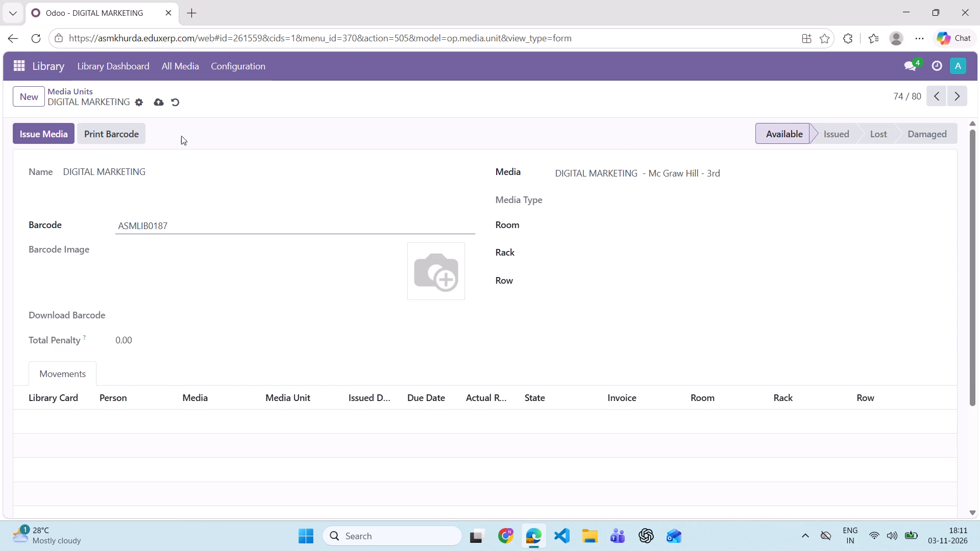
{"action": "left_click", "coordinate": [181, 123]}
{"action": "left_click", "coordinate": [195, 228]}
{"action": "key", "text": "6"}
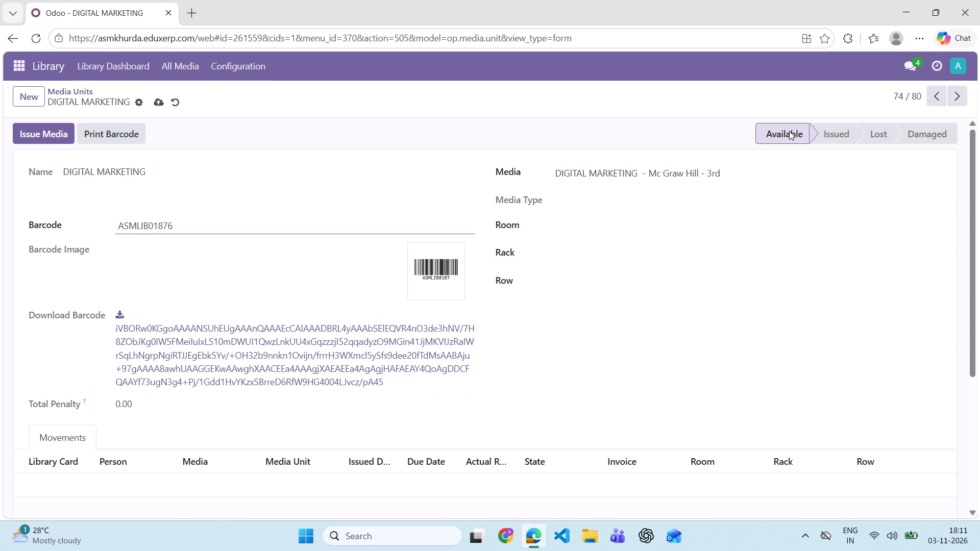
{"action": "left_click", "coordinate": [963, 97]}
Re-enter barcode ASMLIB01871 on this DIGITAL MARKETING unit, and advance past it and unit ASMLIB01868.
{"action": "left_click", "coordinate": [249, 229]}
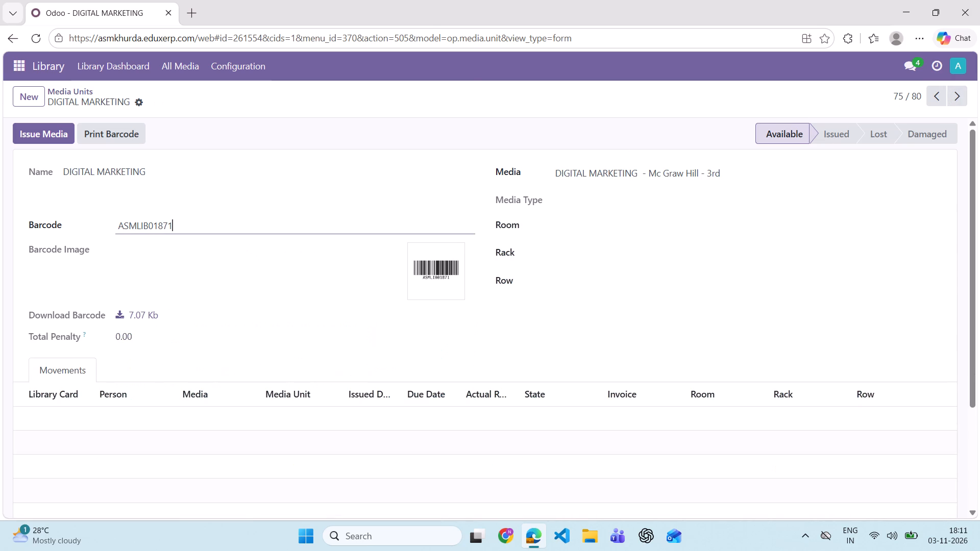
{"action": "key", "text": "BackSpace"}
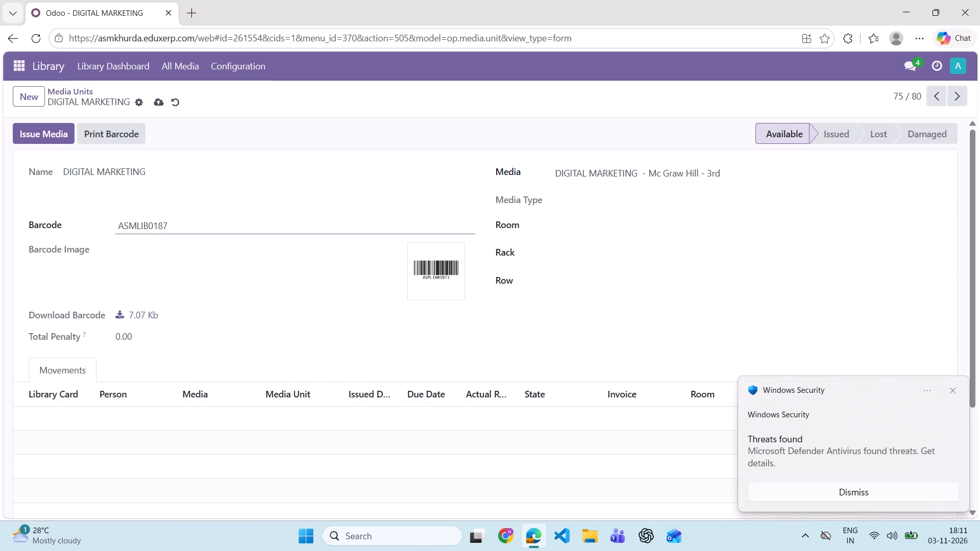
{"action": "key", "text": "1"}
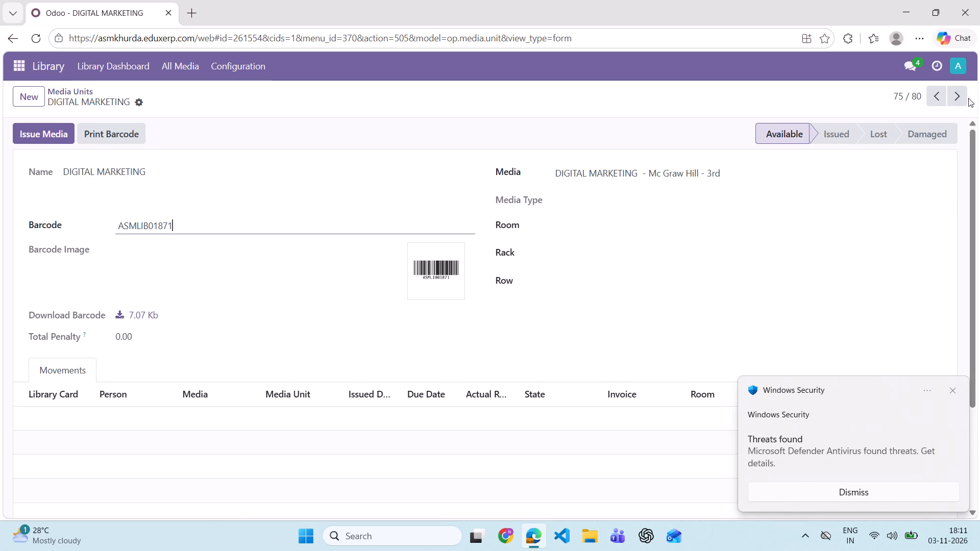
{"action": "left_click", "coordinate": [964, 97]}
{"action": "left_click", "coordinate": [232, 233]}
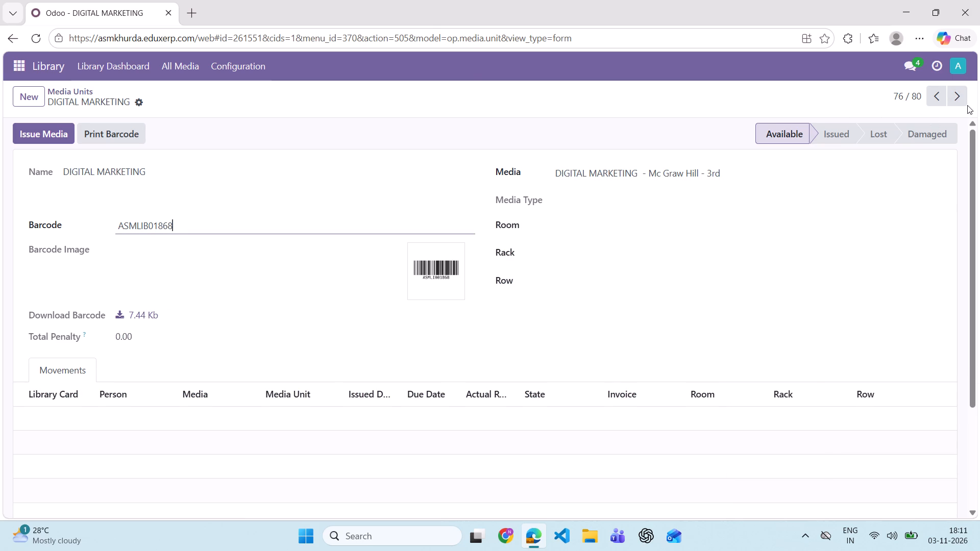
{"action": "left_click", "coordinate": [961, 99]}
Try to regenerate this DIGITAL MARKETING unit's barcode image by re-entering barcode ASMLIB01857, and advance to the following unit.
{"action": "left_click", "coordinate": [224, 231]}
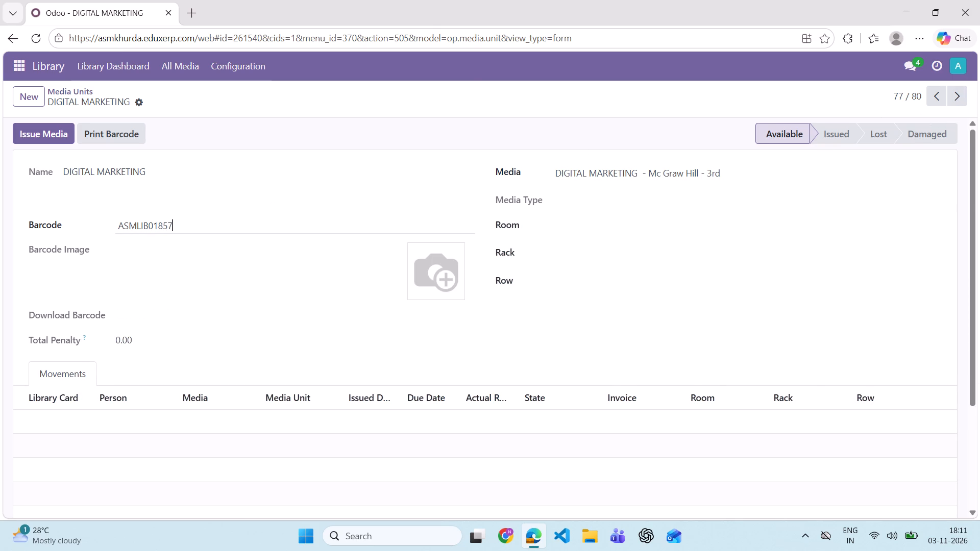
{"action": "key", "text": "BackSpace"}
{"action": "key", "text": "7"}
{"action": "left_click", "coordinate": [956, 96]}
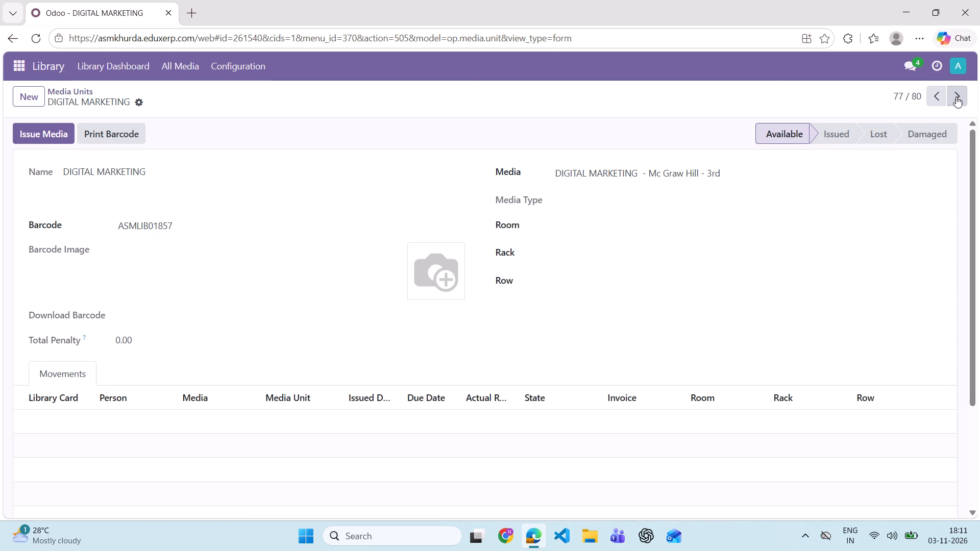
Regenerate this DIGITAL MARKETING unit's barcode image by re-entering barcode ASMLIB01861, and advance to the following unit.
{"action": "left_click", "coordinate": [201, 227]}
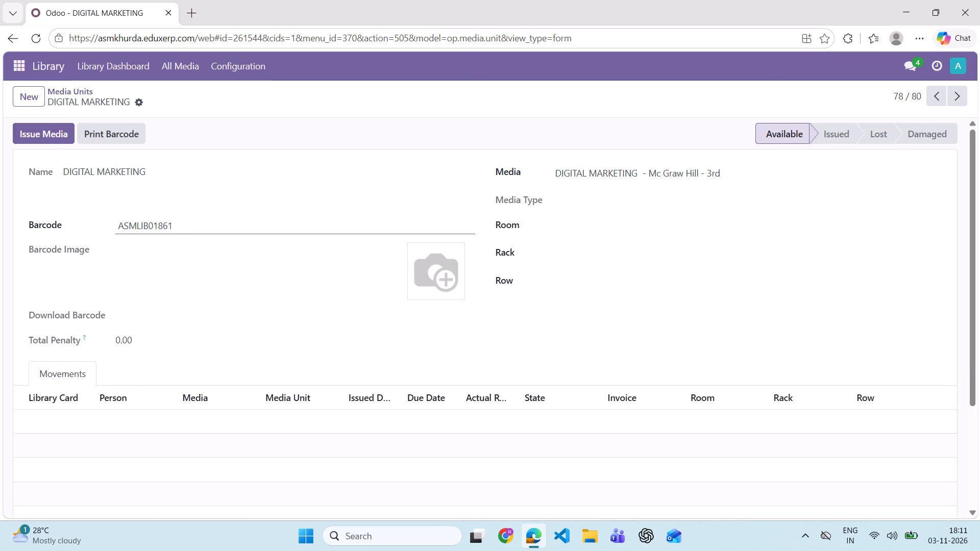
{"action": "key", "text": "BackSpace"}
{"action": "key", "text": "1"}
{"action": "key", "text": "BackSpace"}
{"action": "left_click", "coordinate": [191, 134]}
{"action": "left_click", "coordinate": [178, 231]}
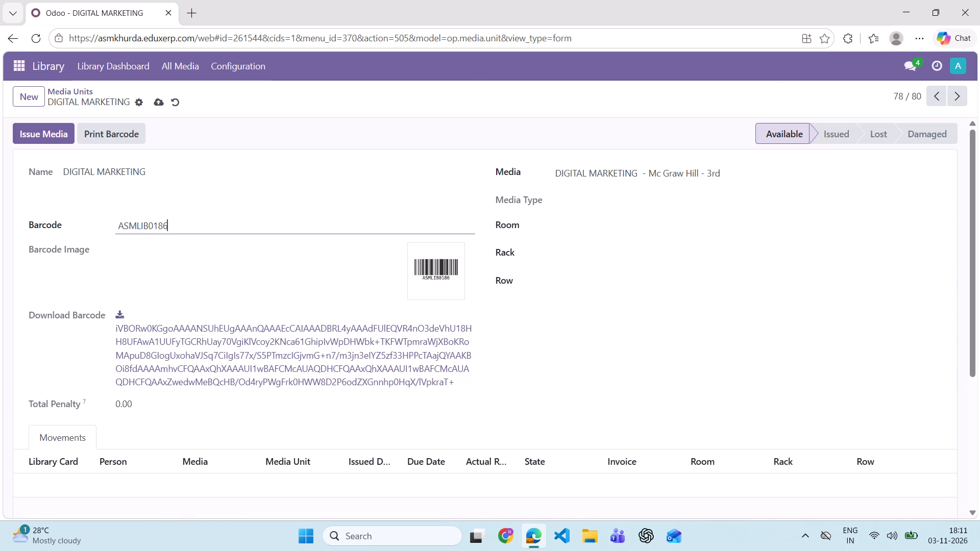
{"action": "key", "text": "1"}
{"action": "left_click", "coordinate": [961, 98]}
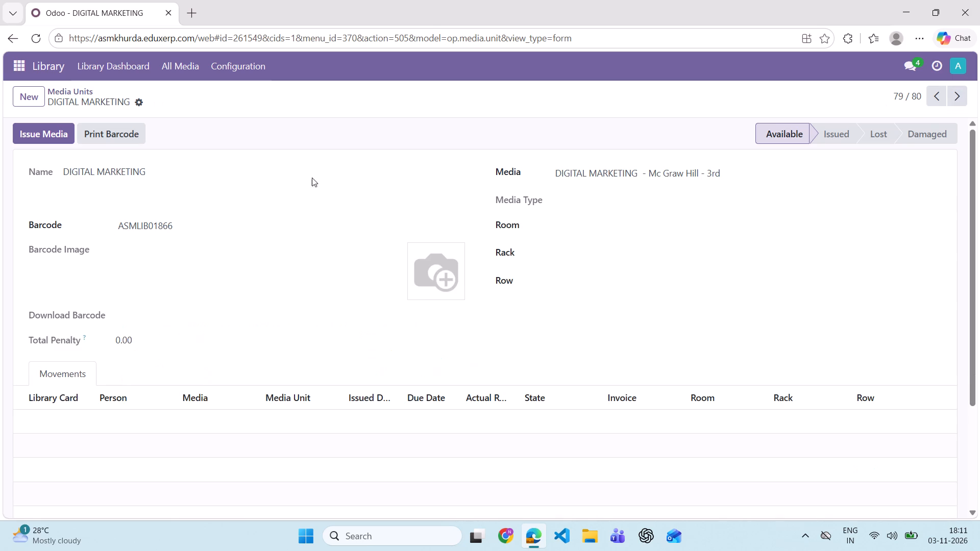
Regenerate this DIGITAL MARKETING unit's barcode image by re-entering barcode ASMLIB01866, and advance to the following unit.
{"action": "left_click", "coordinate": [203, 222]}
{"action": "key", "text": "BackSpace"}
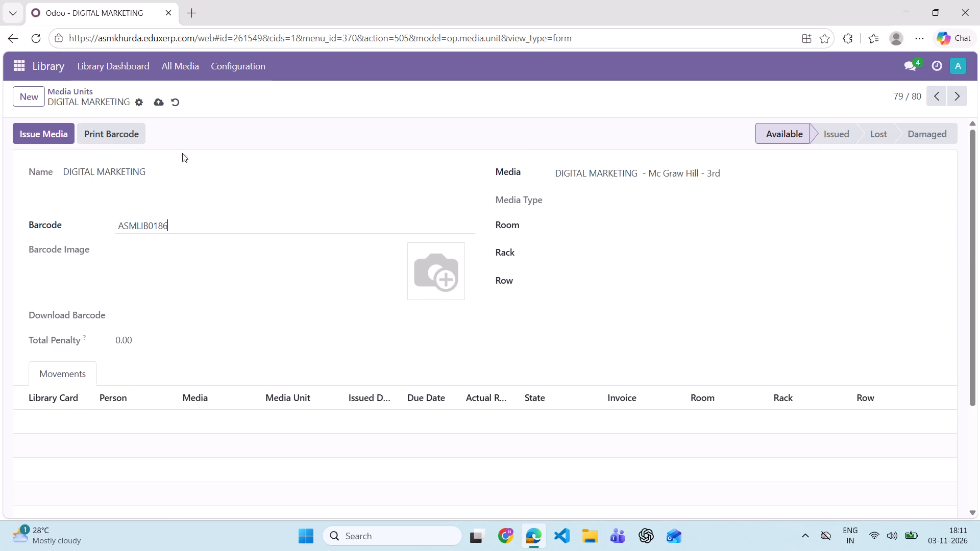
{"action": "left_click", "coordinate": [185, 136]}
{"action": "left_click", "coordinate": [200, 229]}
{"action": "key", "text": "6"}
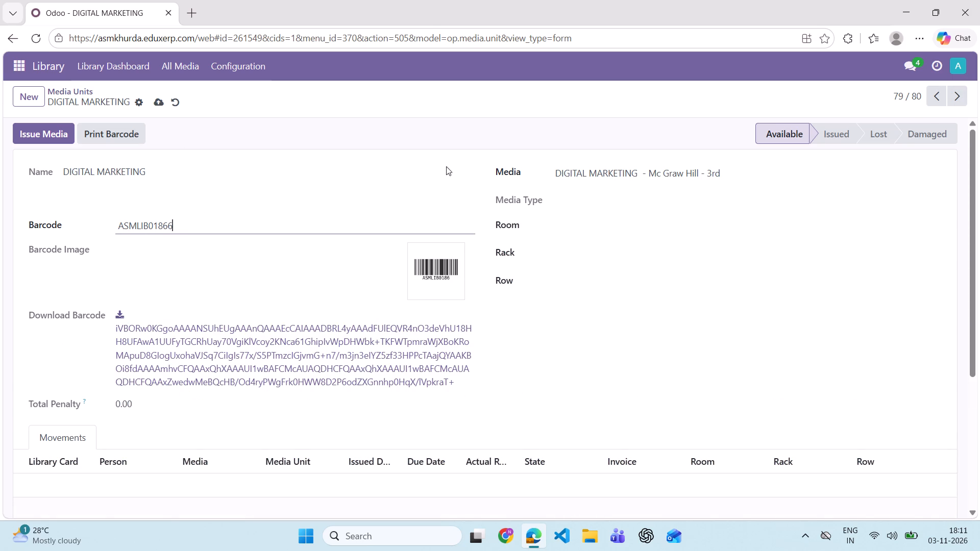
{"action": "left_click", "coordinate": [958, 95]}
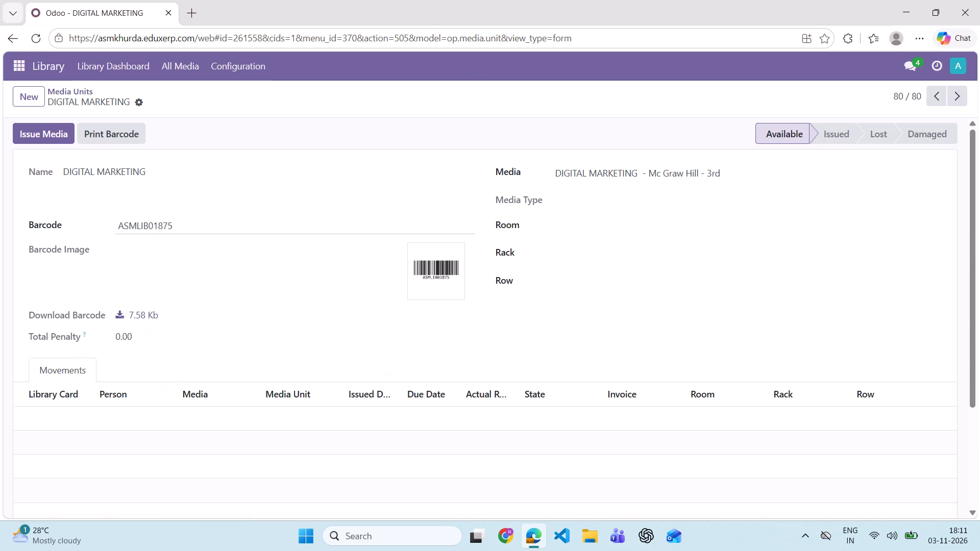
Return to the Media Units list and open DIGITAL MARKETING unit ASMLIB01857, whose barcode image is missing.
{"action": "left_click", "coordinate": [956, 98]}
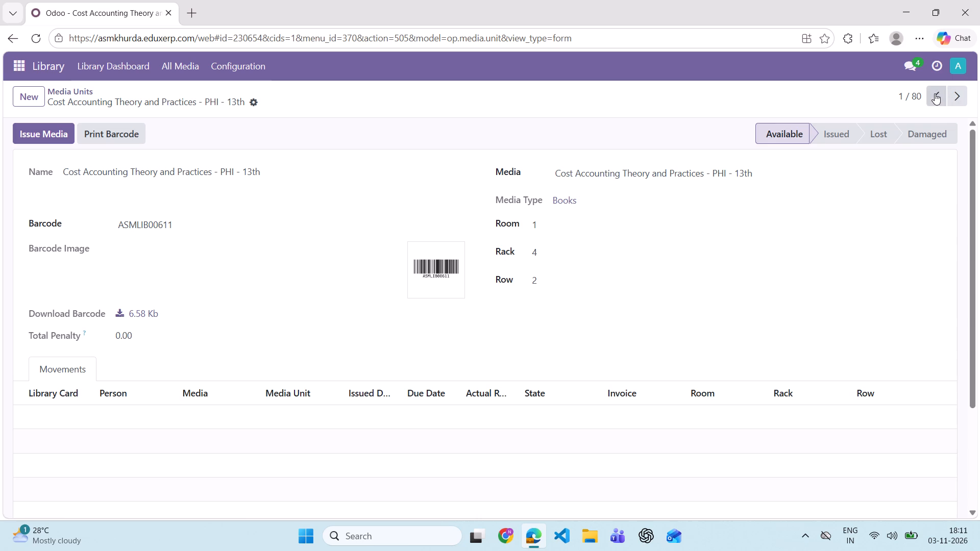
{"action": "left_click", "coordinate": [64, 90]}
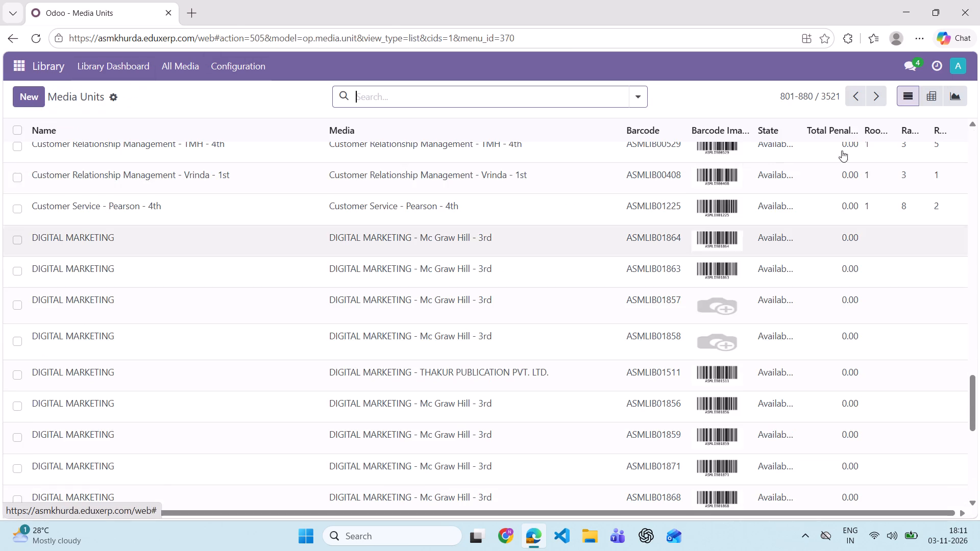
{"action": "left_click", "coordinate": [638, 309]}
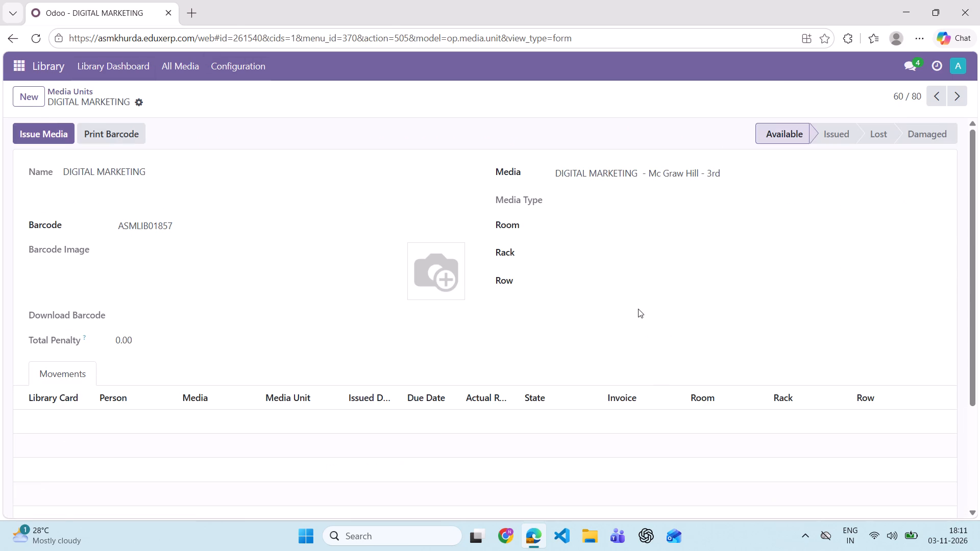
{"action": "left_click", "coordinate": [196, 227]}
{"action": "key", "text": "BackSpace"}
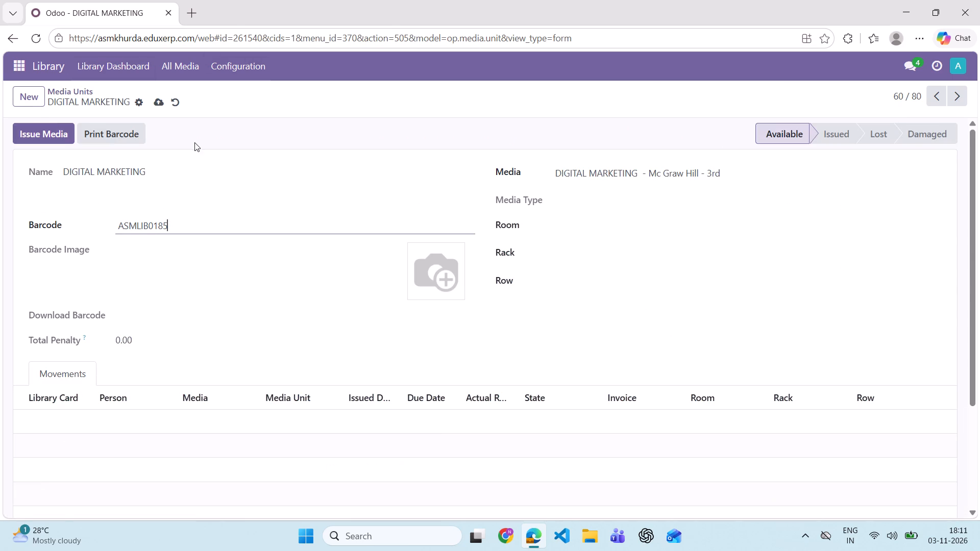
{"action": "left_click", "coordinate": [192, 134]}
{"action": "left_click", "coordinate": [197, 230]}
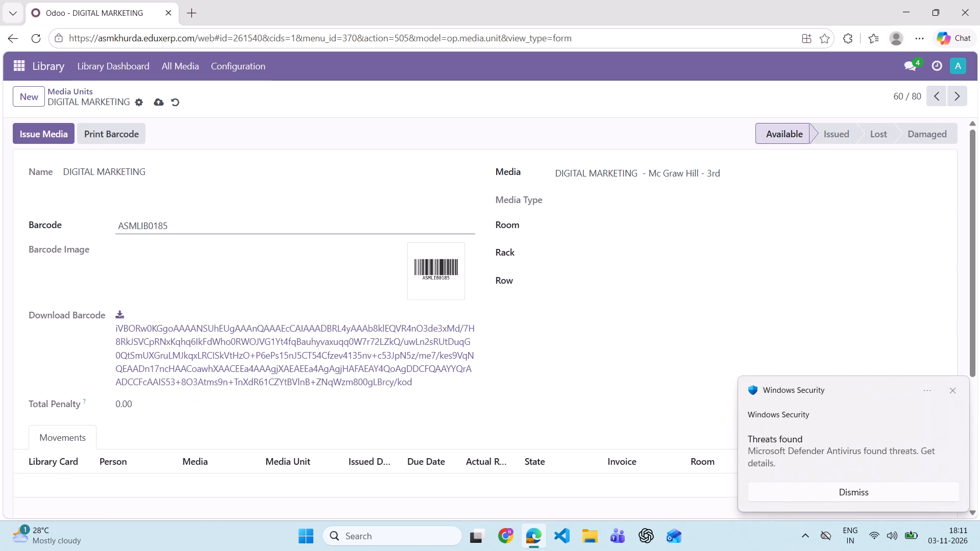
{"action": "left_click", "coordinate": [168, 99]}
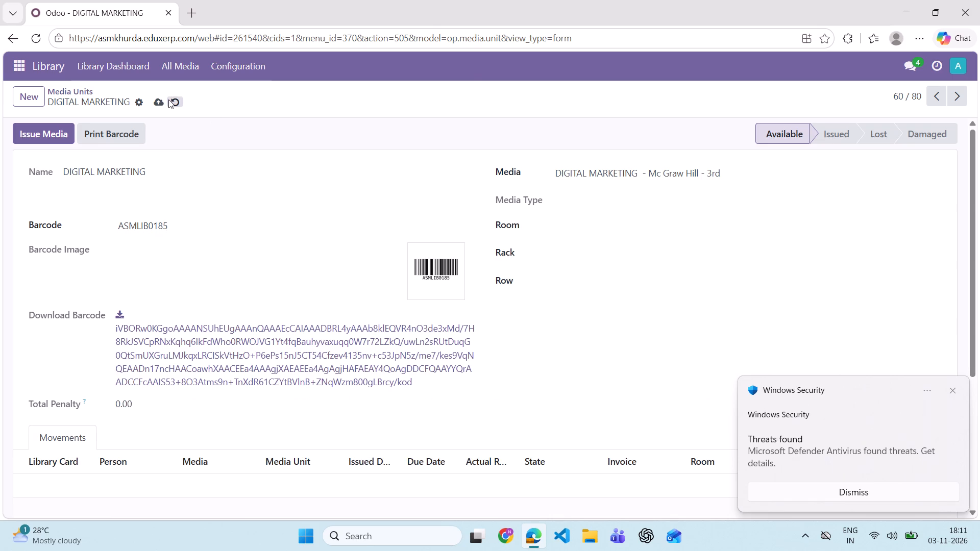
Regenerate this DIGITAL MARKETING unit's barcode image by re-entering barcode ASMLIB01857, and advance to the following unit.
{"action": "left_click", "coordinate": [198, 219]}
{"action": "key", "text": "BackSpace"}
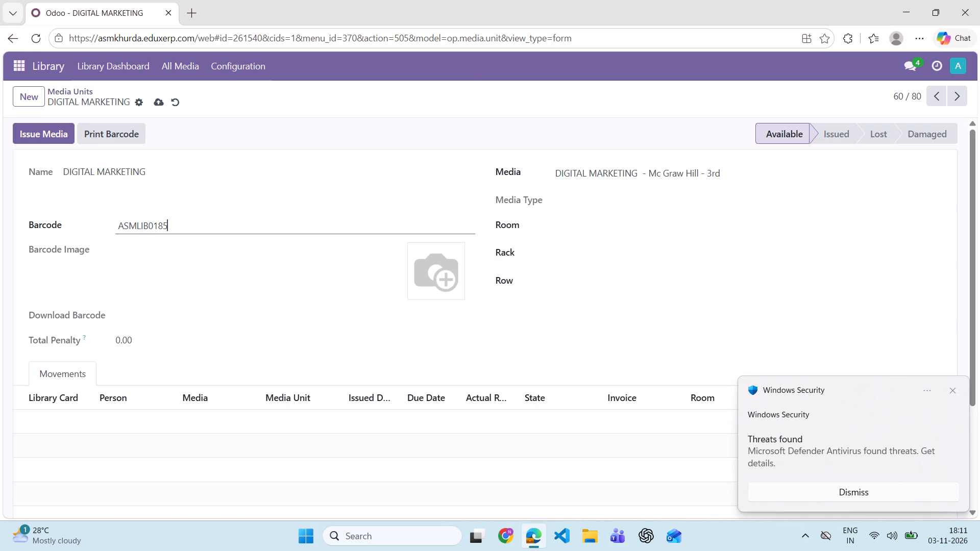
{"action": "left_click", "coordinate": [182, 128]}
{"action": "left_click", "coordinate": [188, 226]}
{"action": "key", "text": "7"}
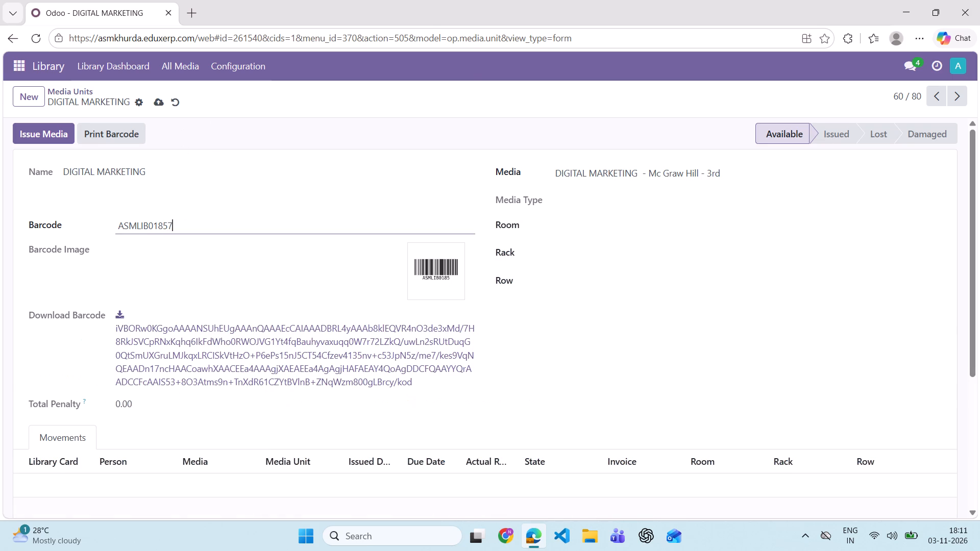
{"action": "left_click", "coordinate": [957, 94]}
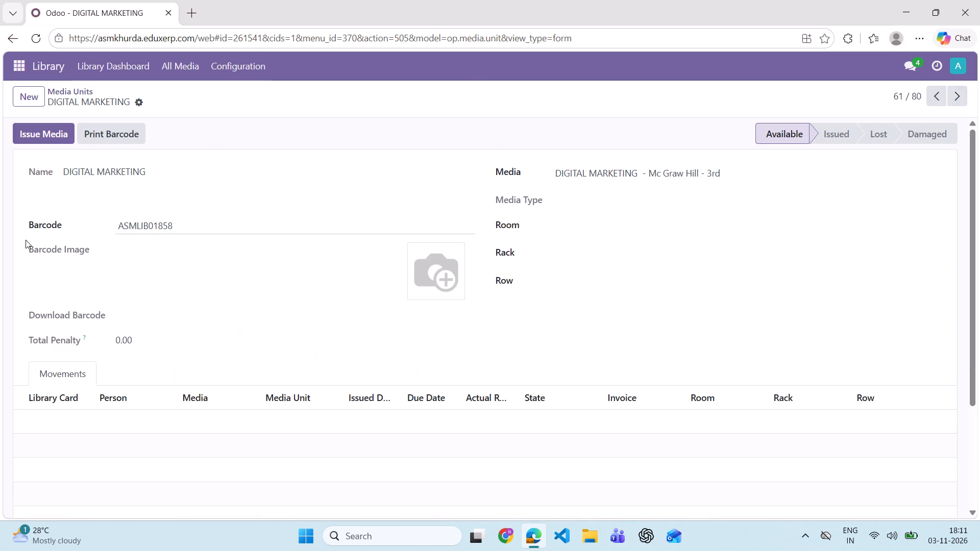
Regenerate this DIGITAL MARKETING unit's barcode image by re-entering barcode ASMLIB01858, and save the record.
{"action": "left_click", "coordinate": [197, 225]}
{"action": "key", "text": "BackSpace"}
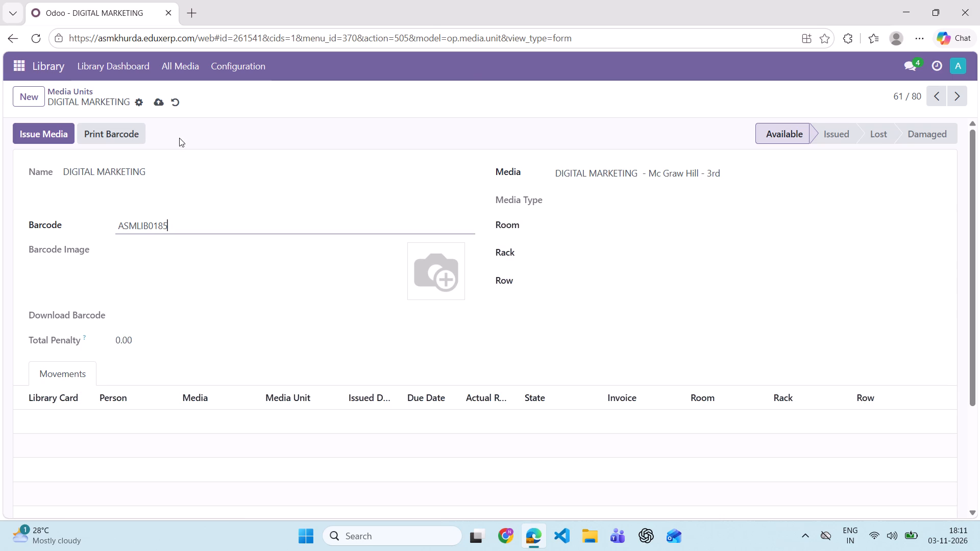
{"action": "left_click", "coordinate": [180, 136]}
{"action": "left_click", "coordinate": [208, 226]}
{"action": "key", "text": "8"}
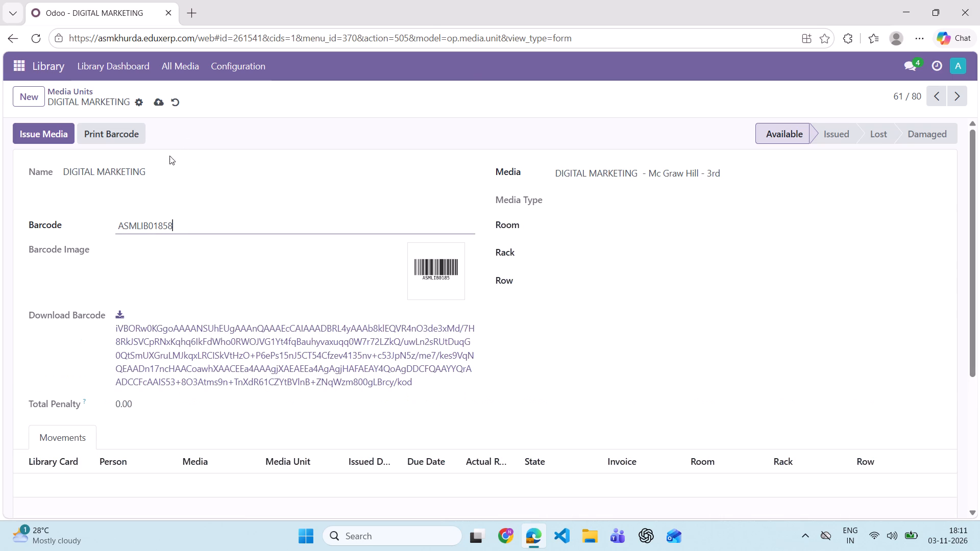
{"action": "left_click", "coordinate": [158, 102]}
From the Media Units list, open Customer Relationship Management unit ASMLIB01912, regenerate its barcode image by re-entering the barcode, and advance to the following unit.
{"action": "left_click", "coordinate": [79, 94]}
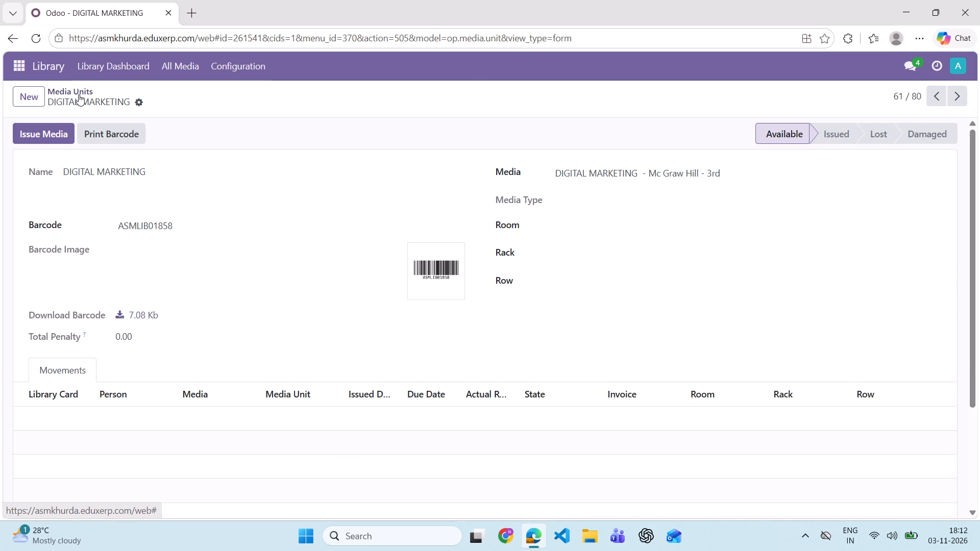
{"action": "scroll", "coordinate": [692, 234], "scroll_direction": "up", "scroll_amount": 5}
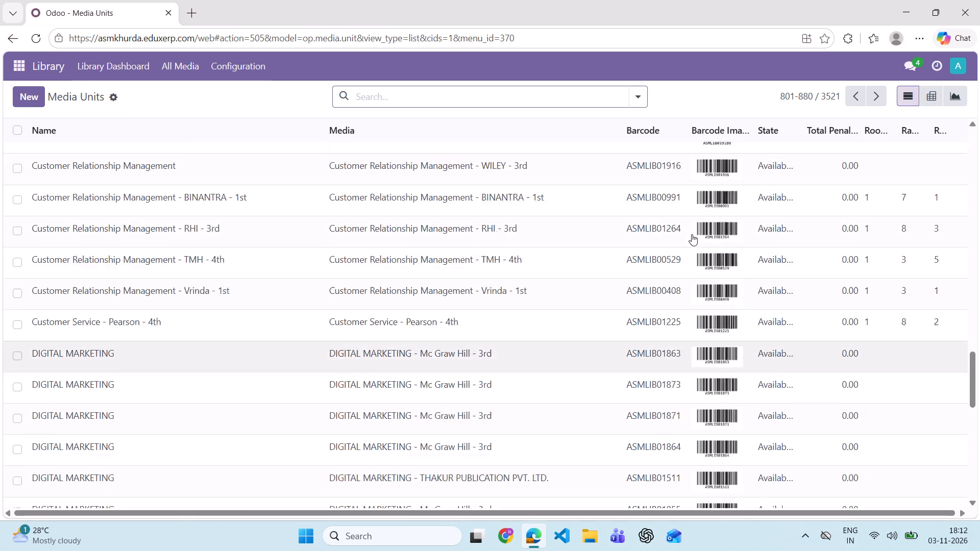
{"action": "left_click_drag", "start_coordinate": [970, 346], "coordinate": [978, 154]}
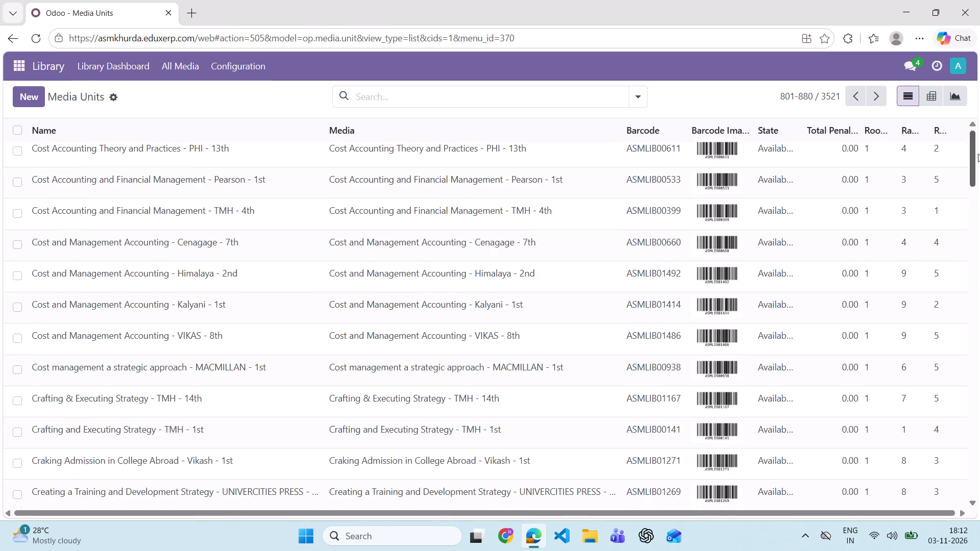
{"action": "left_click_drag", "start_coordinate": [978, 154], "coordinate": [979, 333]}
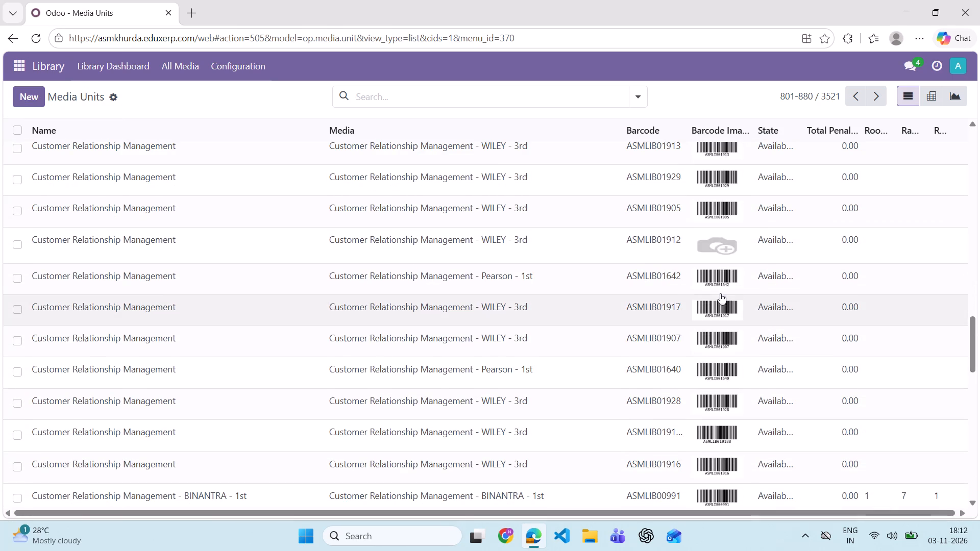
{"action": "left_click", "coordinate": [576, 242]}
{"action": "left_click", "coordinate": [228, 229]}
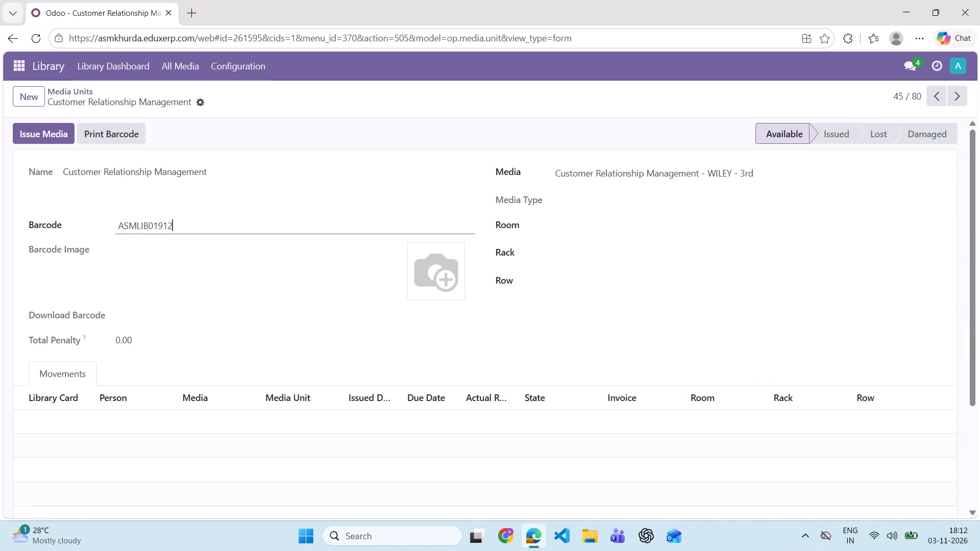
{"action": "key", "text": "BackSpace"}
{"action": "left_click", "coordinate": [193, 133]}
{"action": "left_click", "coordinate": [185, 224]}
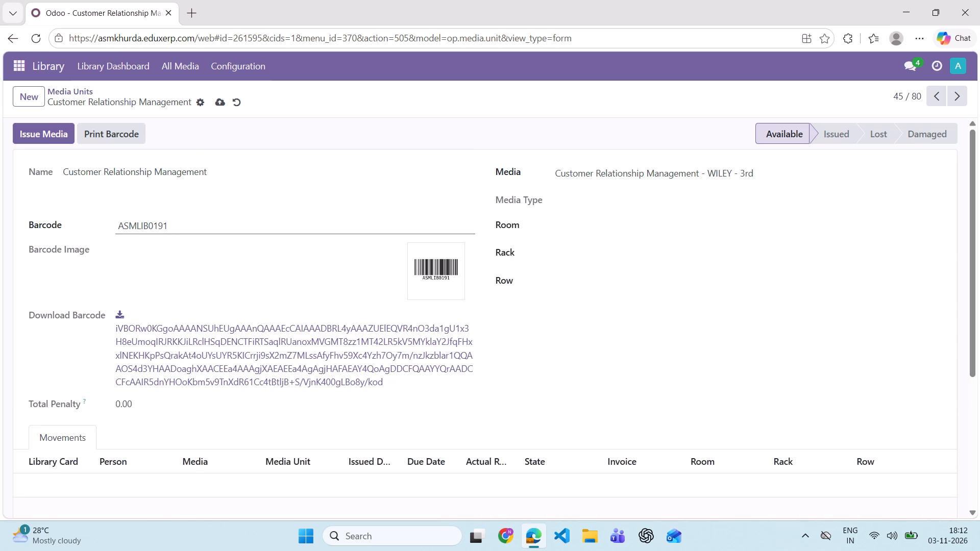
{"action": "key", "text": "2"}
{"action": "left_click", "coordinate": [952, 96]}
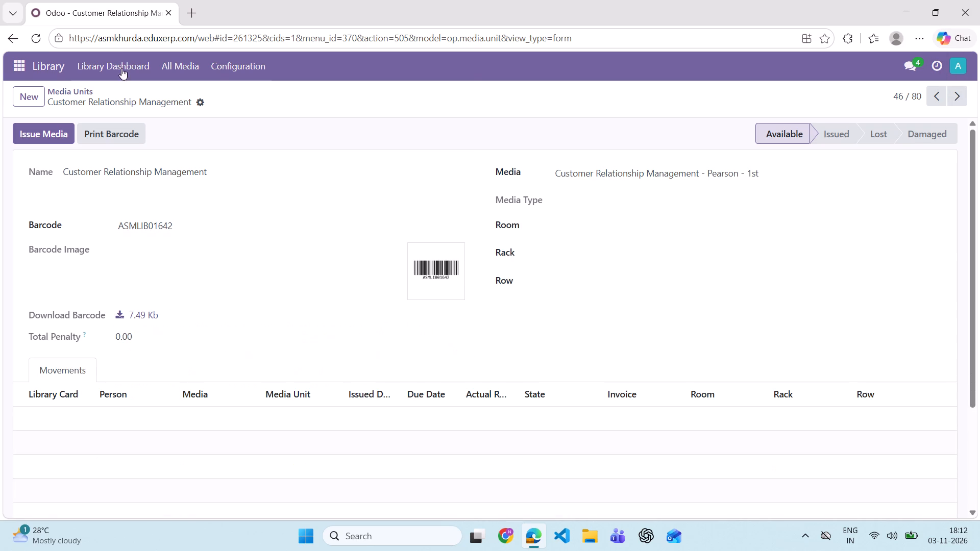
From the Media Units list, open DIGITAL MARKETING unit ASMLIB01877, regenerate its barcode image by re-entering the barcode, and advance to the following unit.
{"action": "left_click", "coordinate": [90, 87]}
{"action": "scroll", "coordinate": [554, 331], "scroll_direction": "down", "scroll_amount": 2}
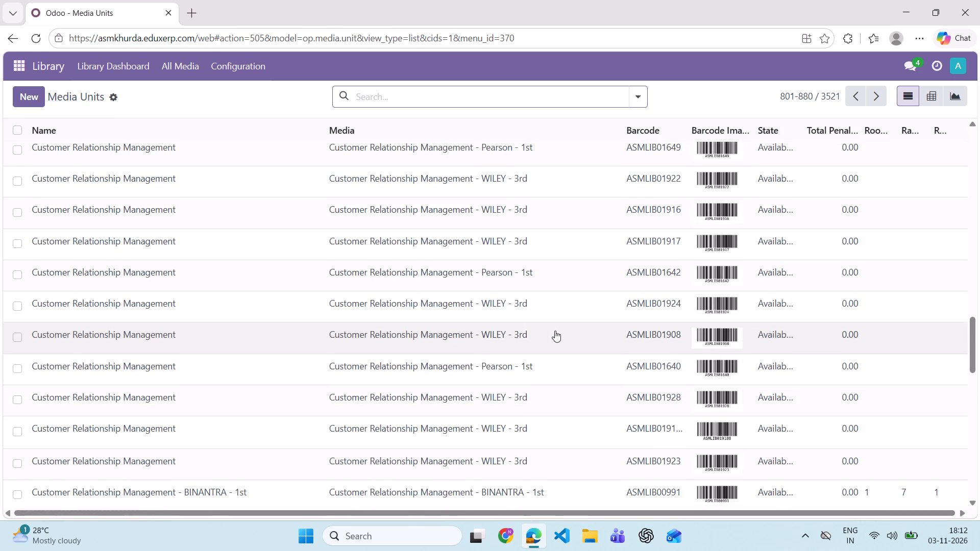
{"action": "scroll", "coordinate": [555, 331], "scroll_direction": "down", "scroll_amount": 19}
{"action": "left_click", "coordinate": [616, 302]}
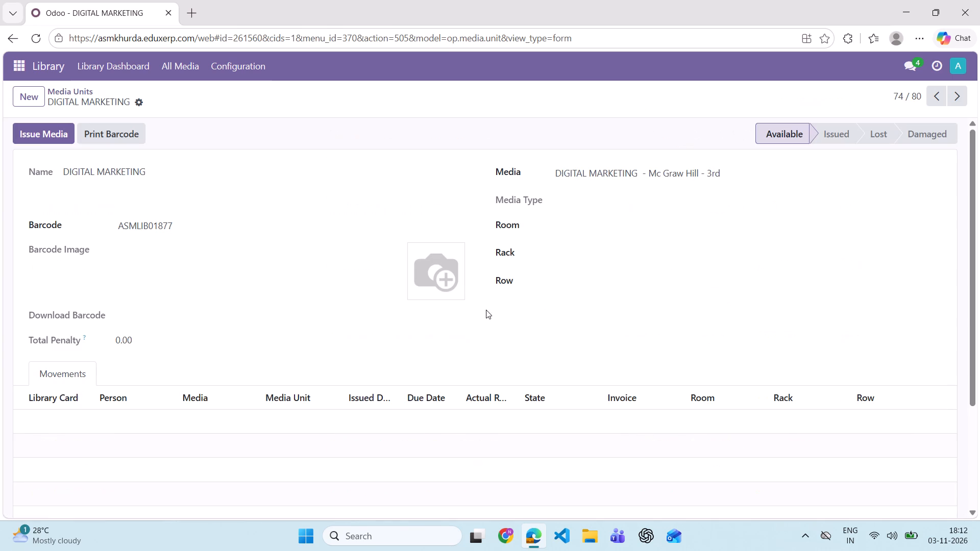
{"action": "left_click", "coordinate": [195, 232]}
{"action": "key", "text": "BackSpace"}
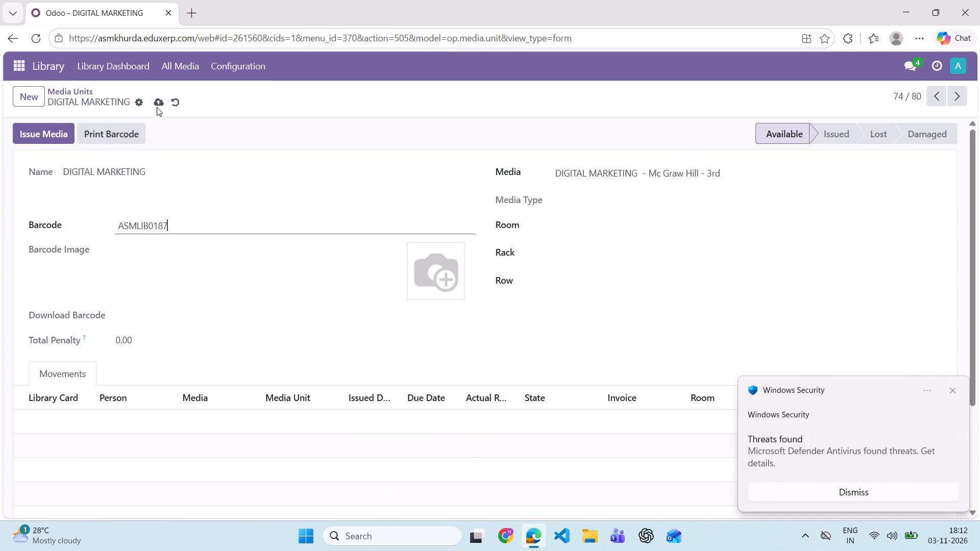
{"action": "left_click", "coordinate": [159, 103]}
{"action": "left_click", "coordinate": [183, 223]}
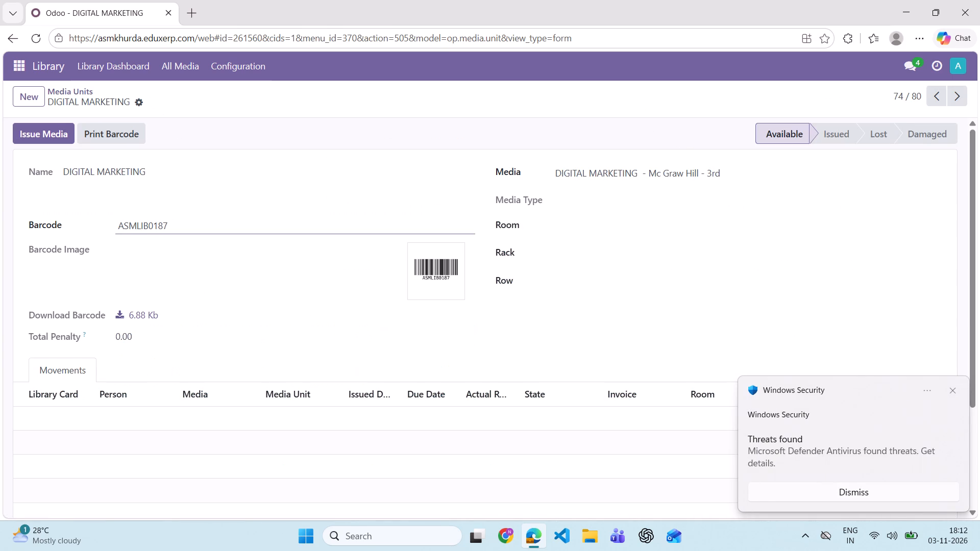
{"action": "key", "text": "7"}
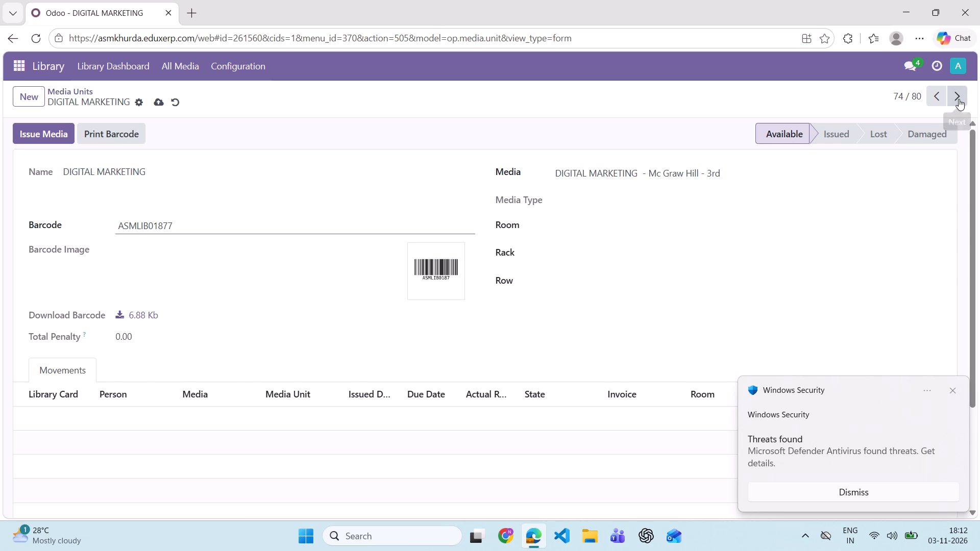
{"action": "left_click", "coordinate": [959, 99]}
Return to the Media Units list and check records 801-880 for any remaining missing barcode images.
{"action": "left_click", "coordinate": [54, 91]}
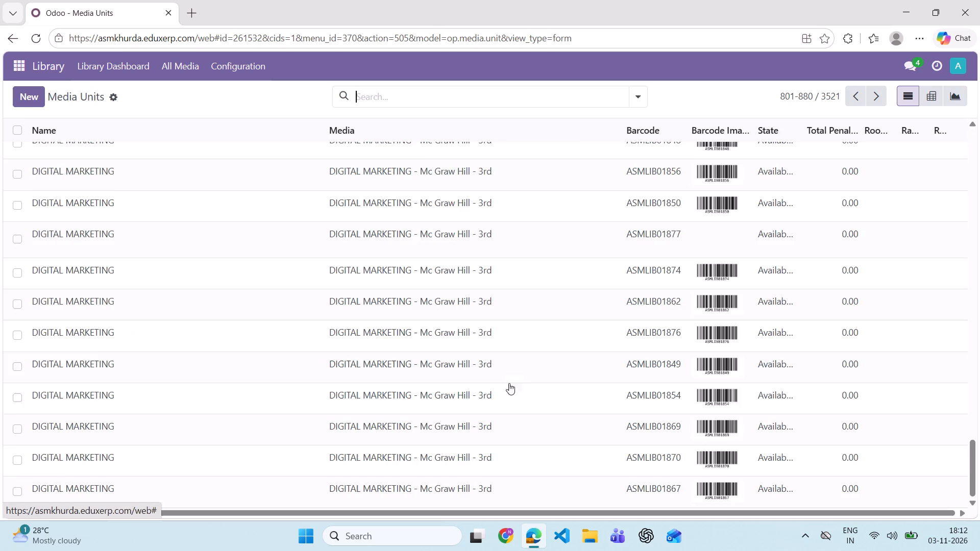
{"action": "scroll", "coordinate": [542, 343], "scroll_direction": "up", "scroll_amount": 20}
{"action": "scroll", "coordinate": [542, 343], "scroll_direction": "up", "scroll_amount": 17}
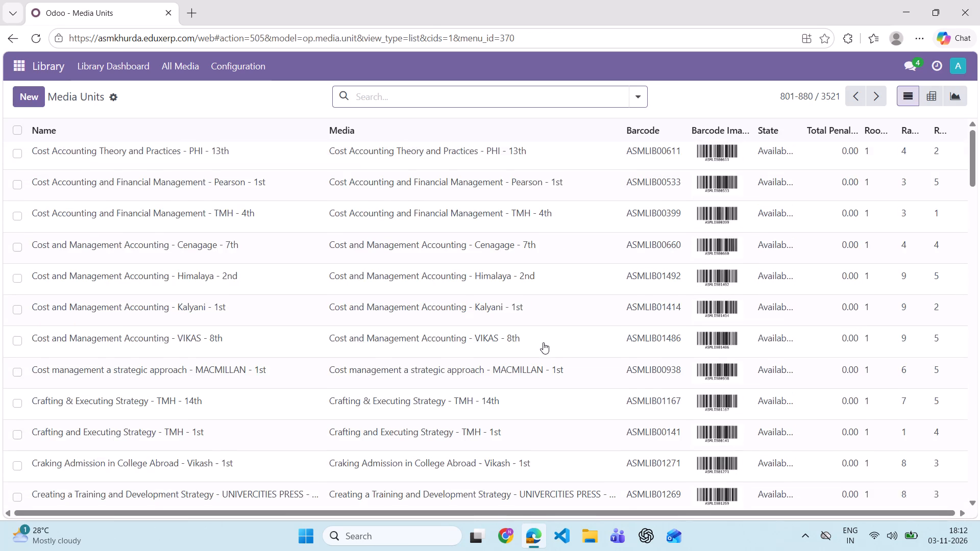
{"action": "scroll", "coordinate": [543, 342], "scroll_direction": "up", "scroll_amount": 5}
{"action": "scroll", "coordinate": [543, 342], "scroll_direction": "down", "scroll_amount": 20}
{"action": "scroll", "coordinate": [543, 342], "scroll_direction": "down", "scroll_amount": 14}
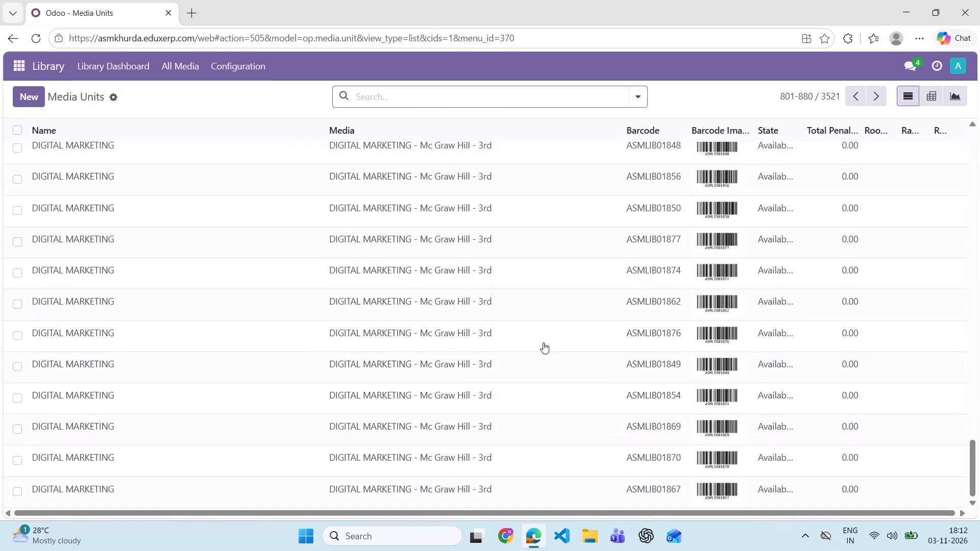
{"action": "scroll", "coordinate": [543, 342], "scroll_direction": "down", "scroll_amount": 12}
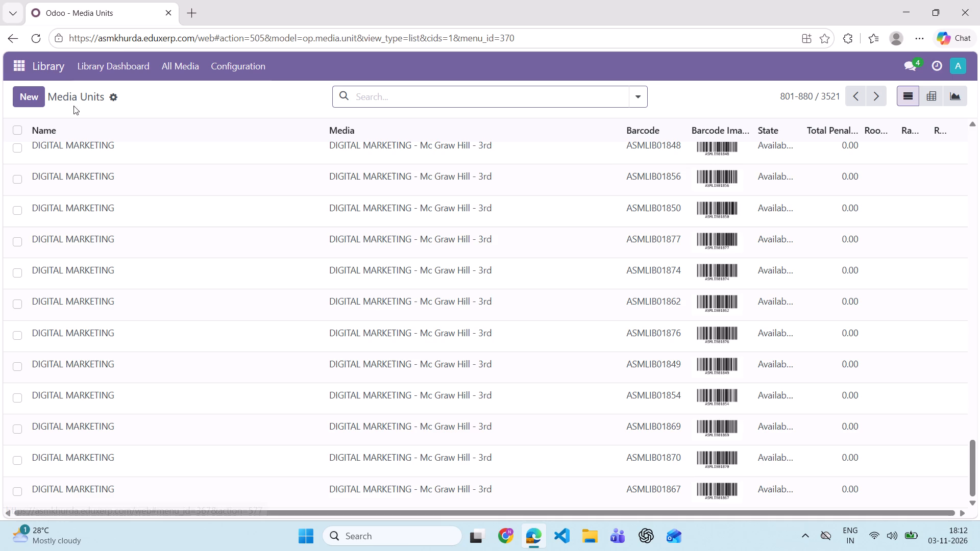
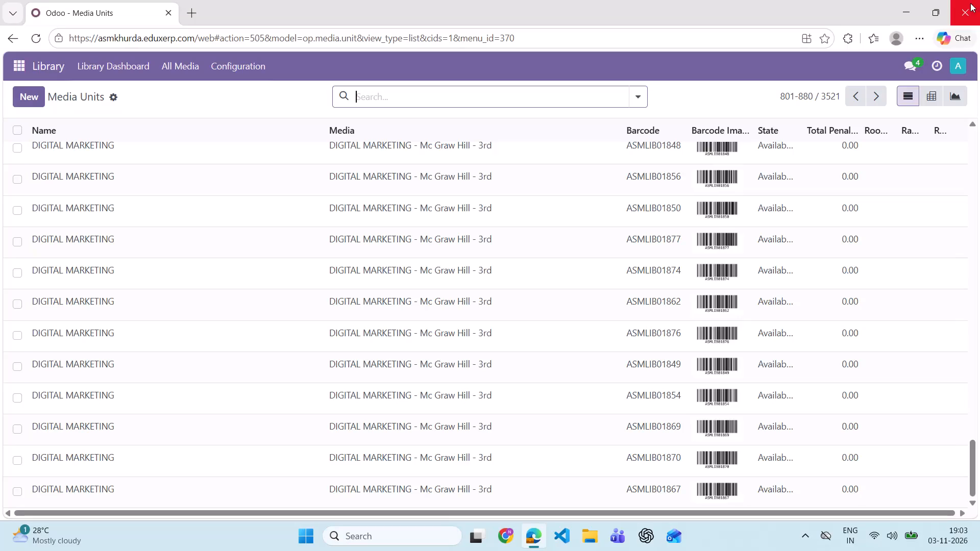
Close the browser window showing the Odoo Media Units list.
{"action": "left_click", "coordinate": [970, 3]}
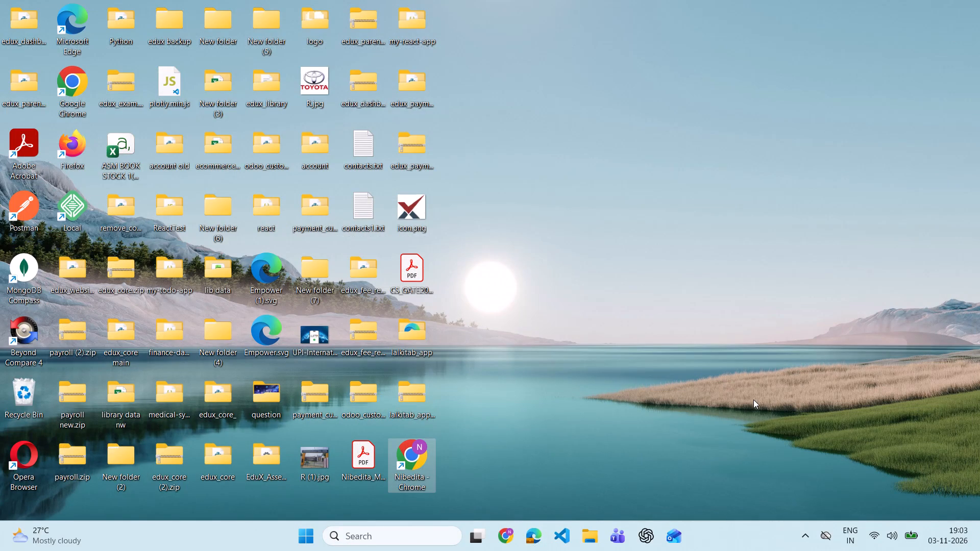